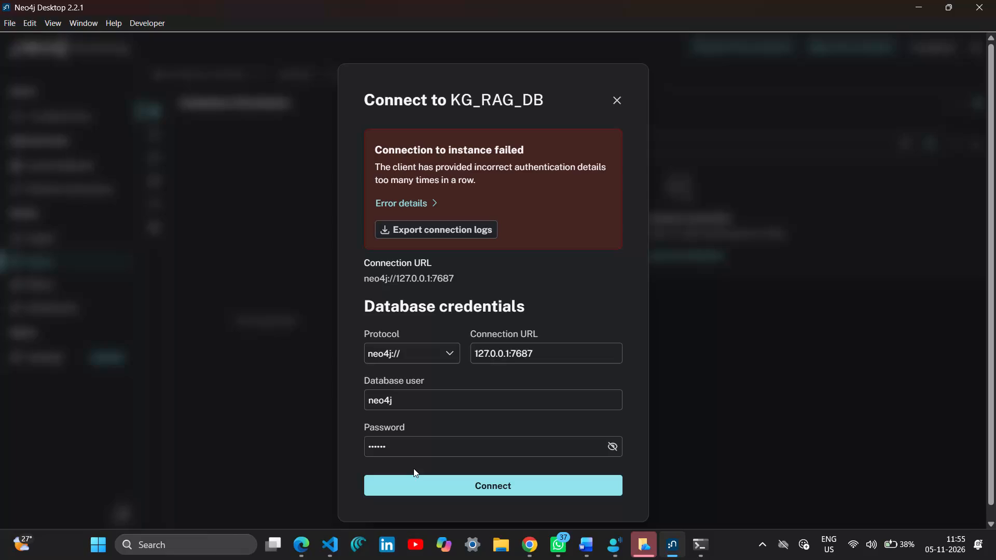
# Dismiss the KG_RAG_DB credentials dialog and connect again to the running local KG_RAG_DB instance.
pyautogui.click(413, 468)
pyautogui.click(415, 472)
pyautogui.click(419, 475)
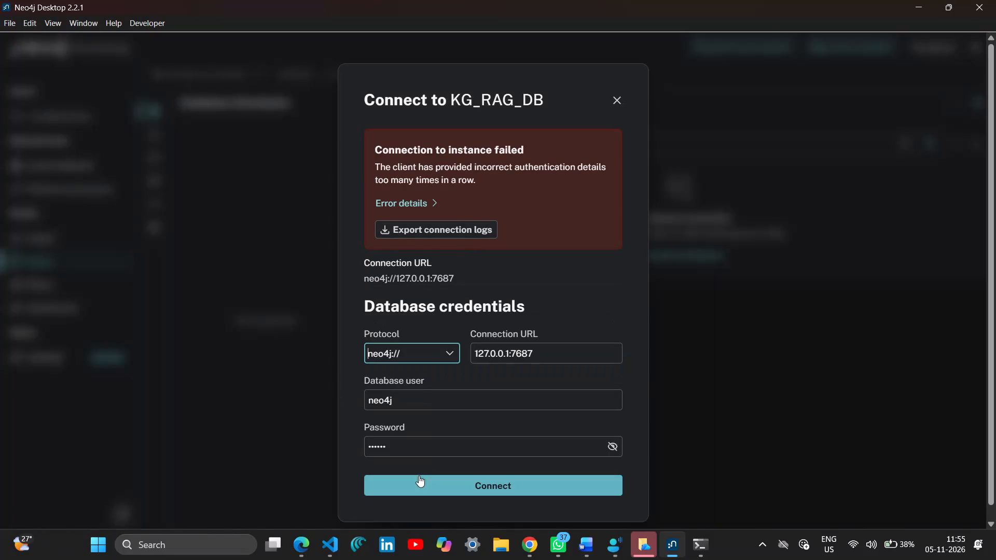
pyautogui.click(621, 103)
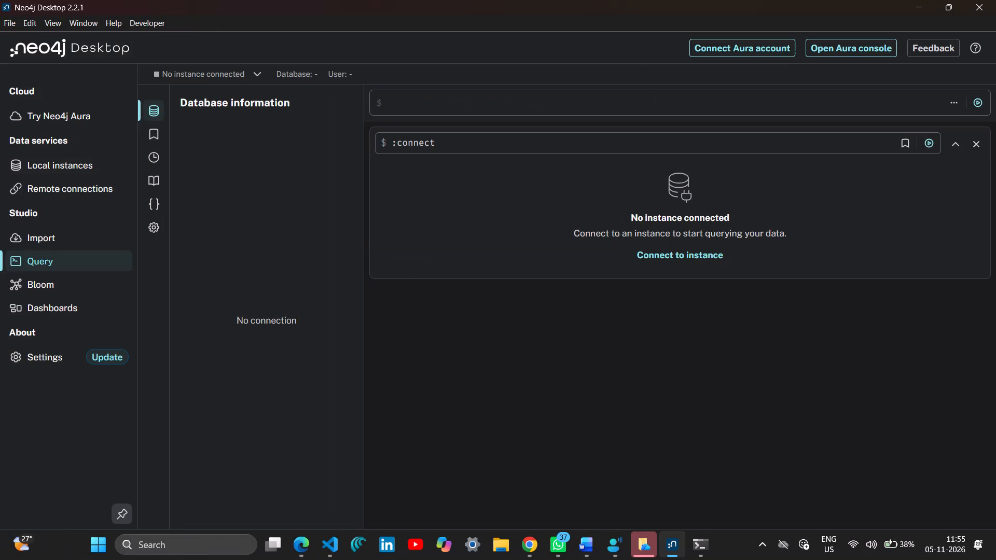
pyautogui.click(674, 263)
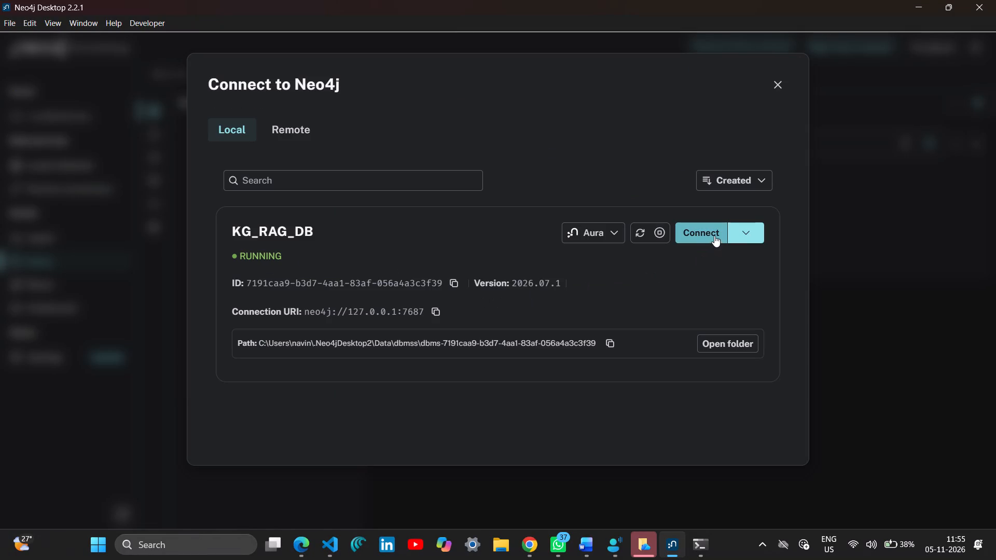
pyautogui.click(714, 235)
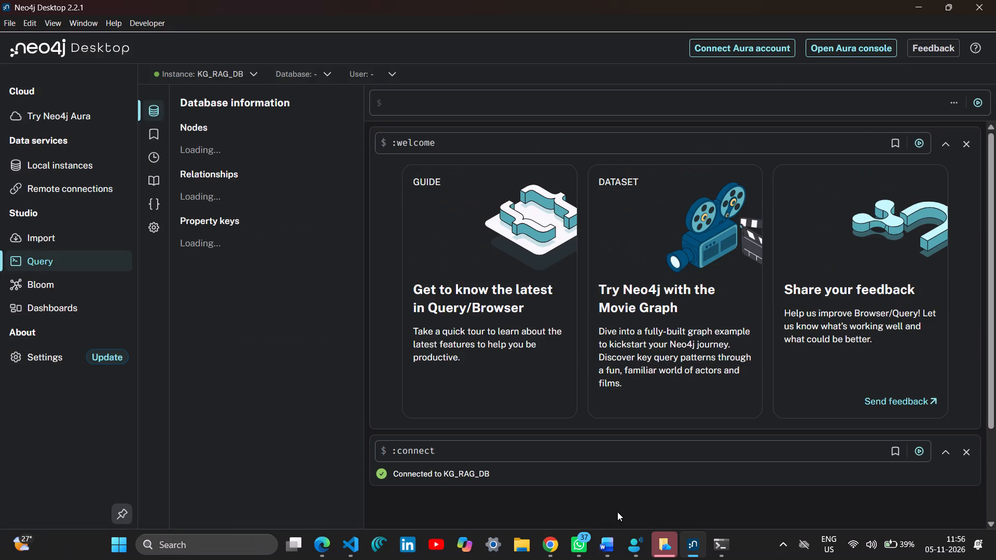
pyautogui.scroll(-2, 708, 514)
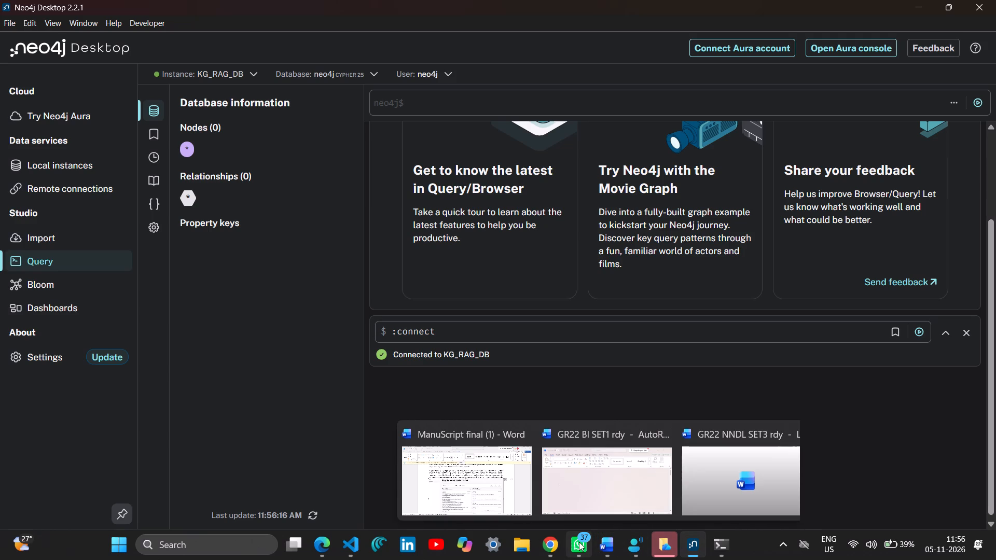
# Switch to the KG-RAG Explorer page in Chrome and resubmit the question about the economic cost of four major NCDs between 2011 and 2030.
pyautogui.click(556, 540)
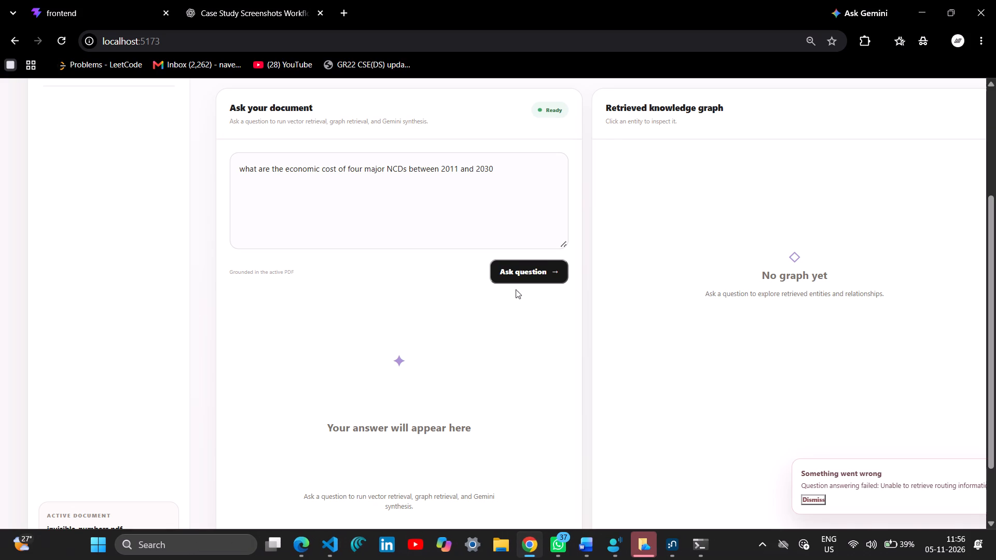
pyautogui.click(507, 270)
pyautogui.scroll(-1, 440, 370)
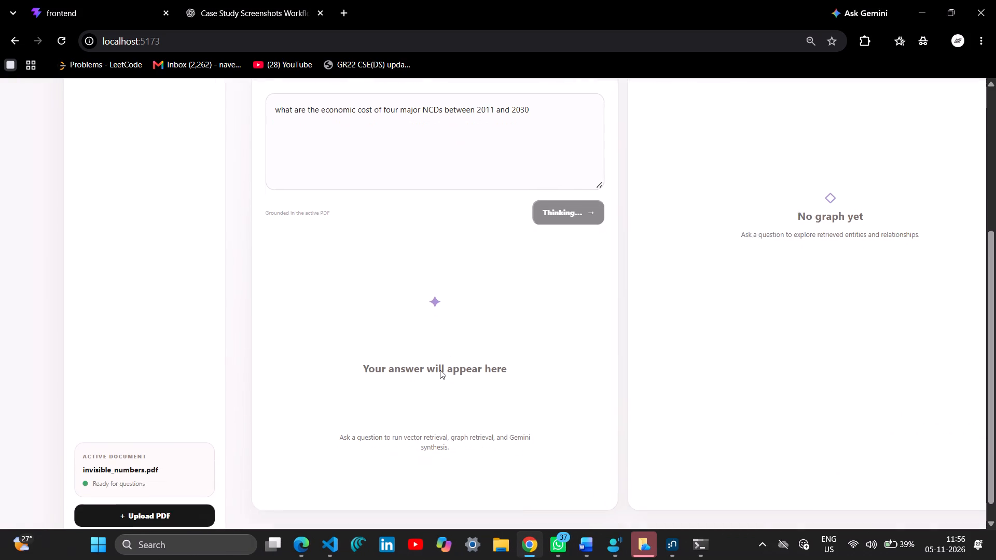
pyautogui.scroll(-1, 440, 370)
pyautogui.hscroll(-1, 440, 370)
pyautogui.scroll(2, 440, 370)
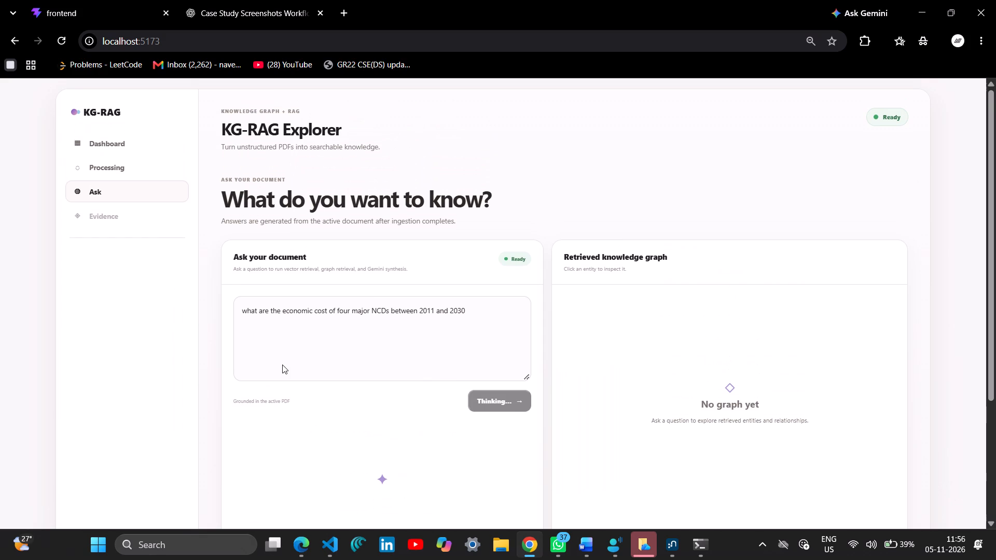
pyautogui.scroll(-1, 282, 365)
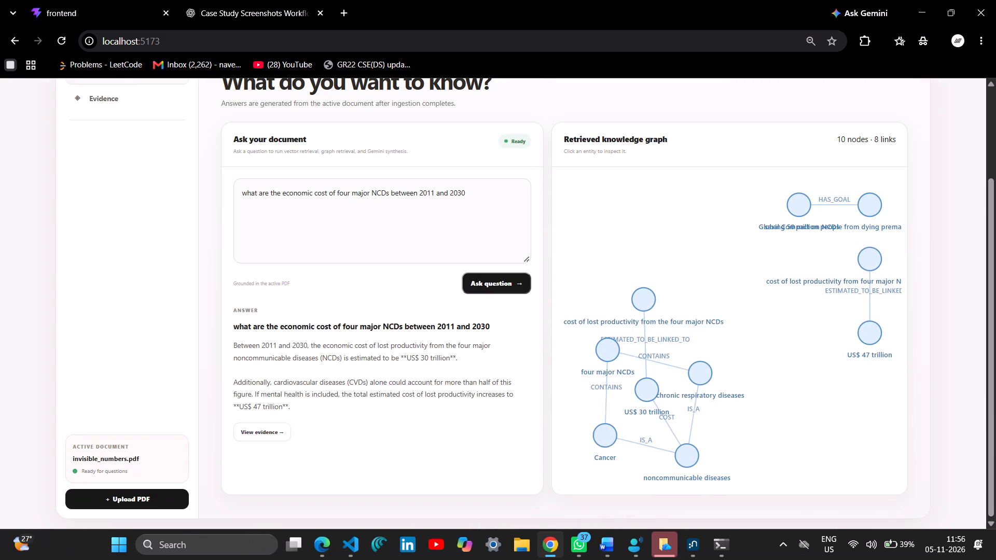
# Open the evidence view for the generated answer.
pyautogui.click(269, 429)
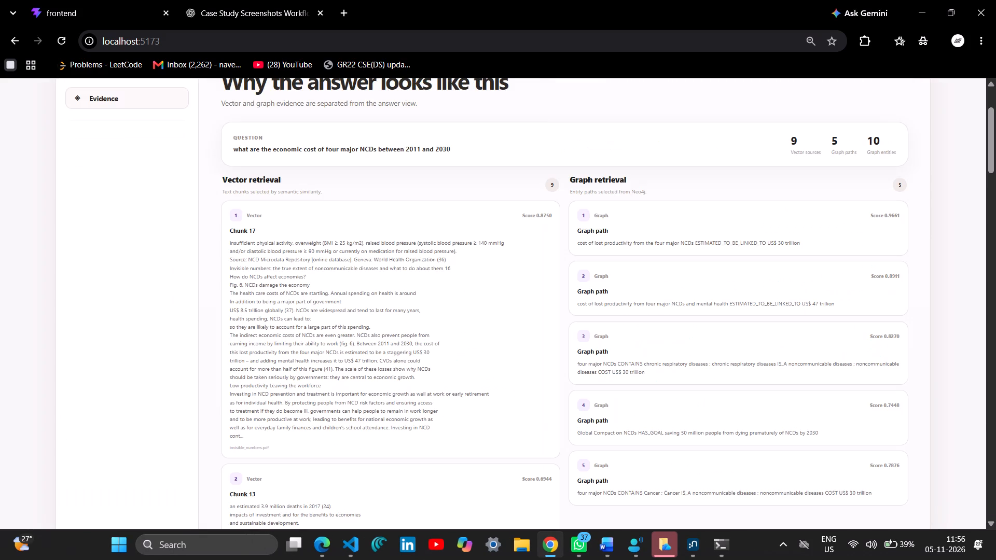
# Examine the retrieved text chunks and graph paths supporting the answer, including a close-up of the top vector results.
pyautogui.hscroll(2, 389, 404)
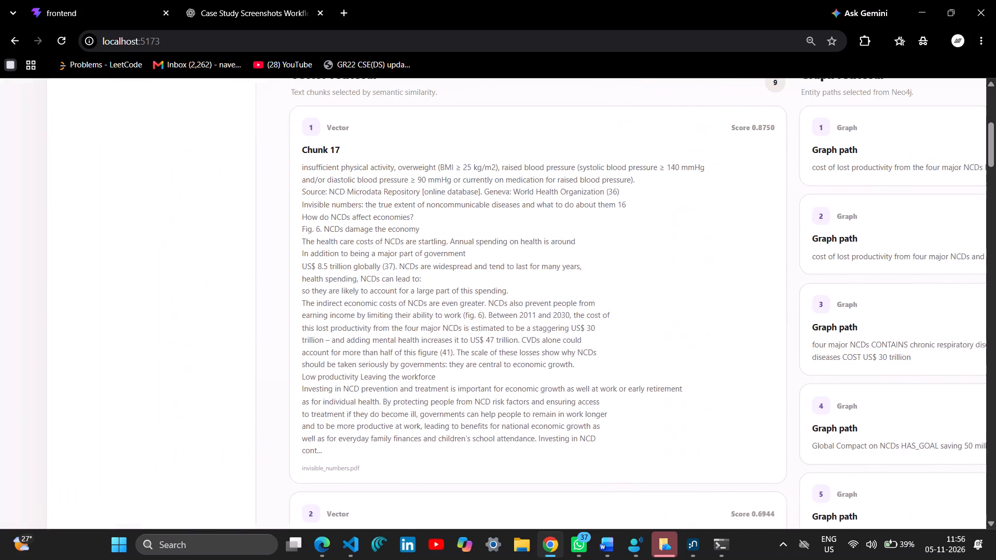
pyautogui.scroll(1, 389, 404)
pyautogui.hscroll(-1, 389, 404)
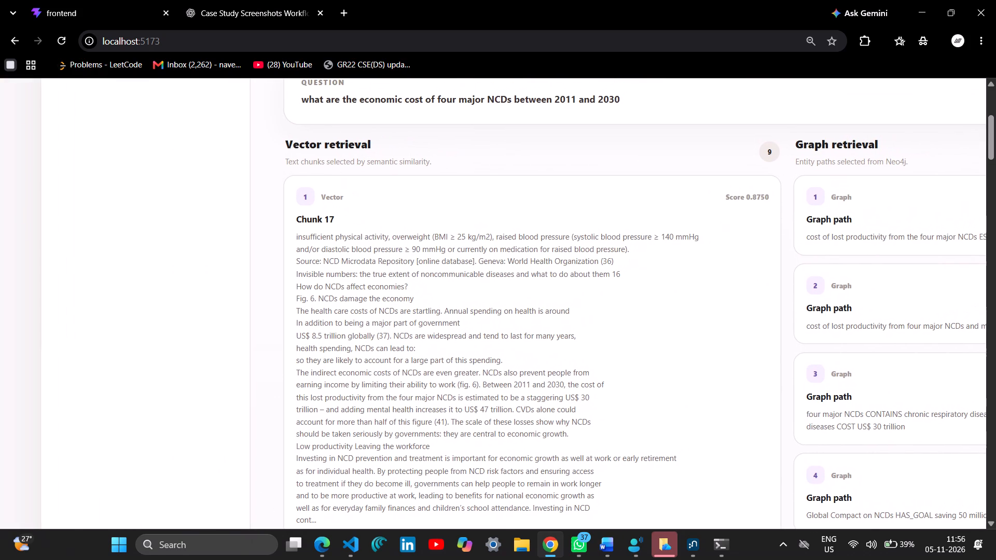
pyautogui.scroll(2, 389, 404)
pyautogui.scroll(-5, 389, 404)
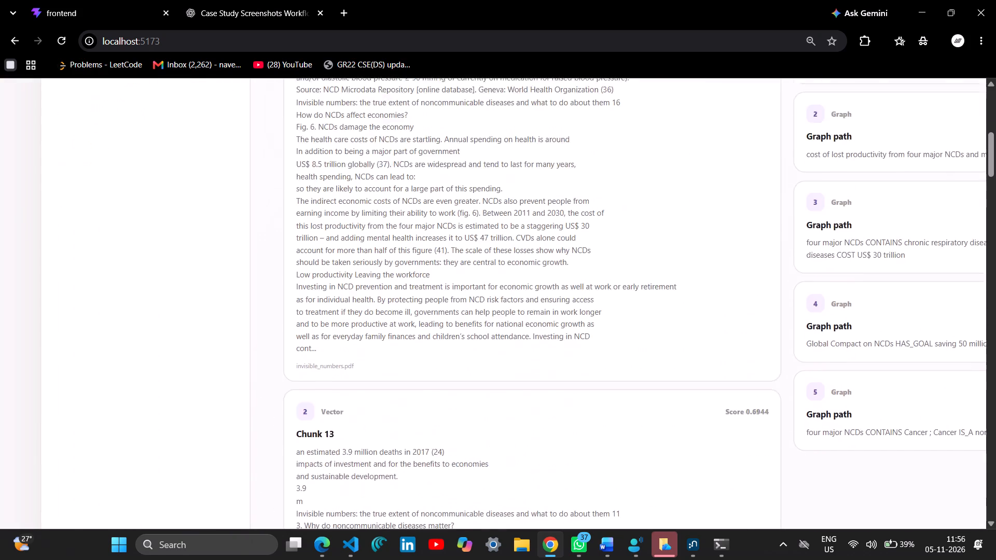
pyautogui.scroll(1, 389, 404)
pyautogui.hscroll(1, 389, 404)
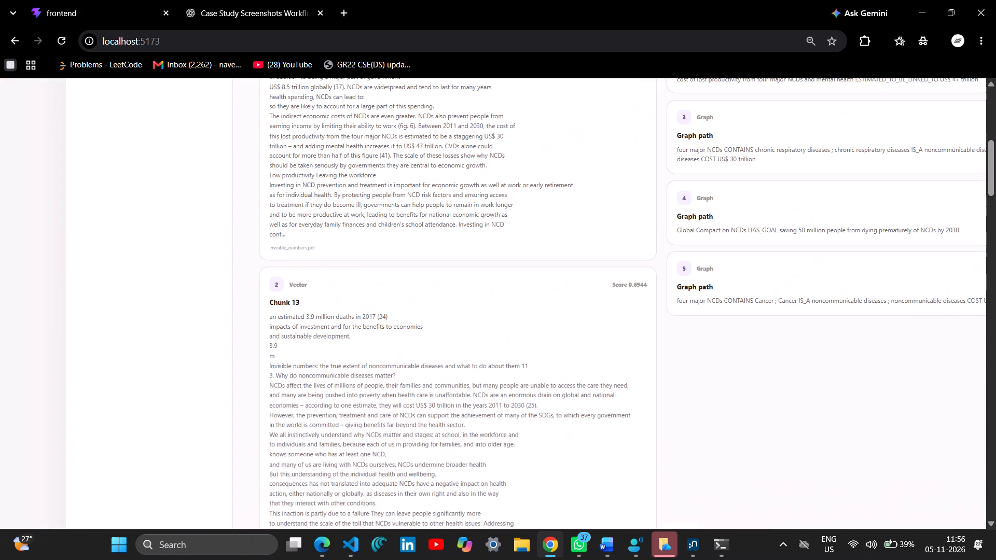
pyautogui.hscroll(1, 389, 404)
pyautogui.scroll(2, 389, 404)
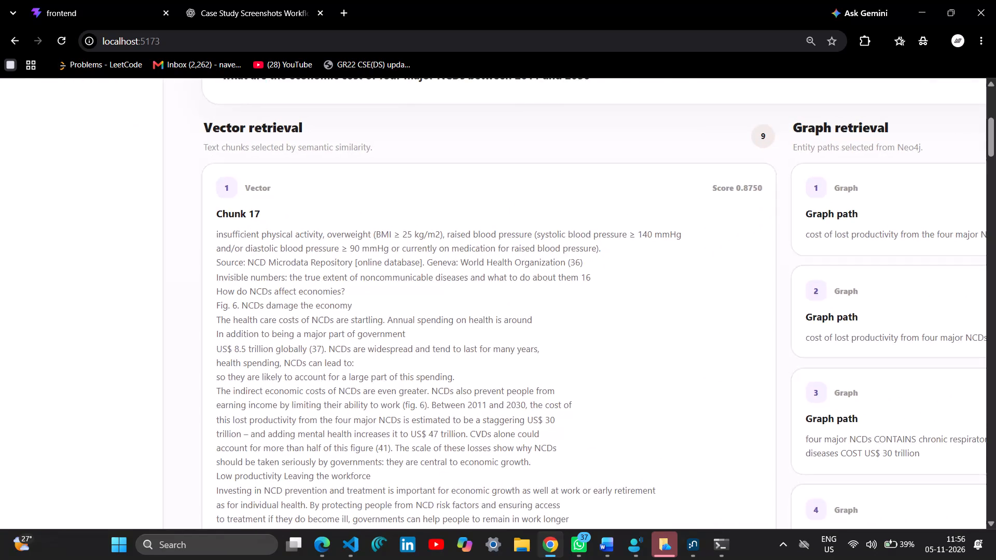
pyautogui.hscroll(2, 389, 404)
pyautogui.scroll(2, 389, 404)
pyautogui.hscroll(1, 389, 404)
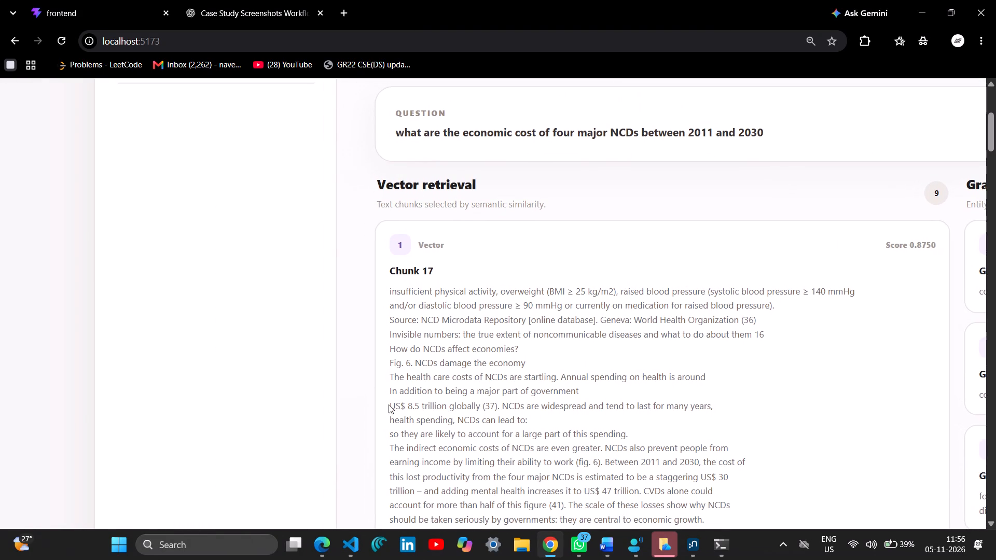
pyautogui.hscroll(2, 389, 404)
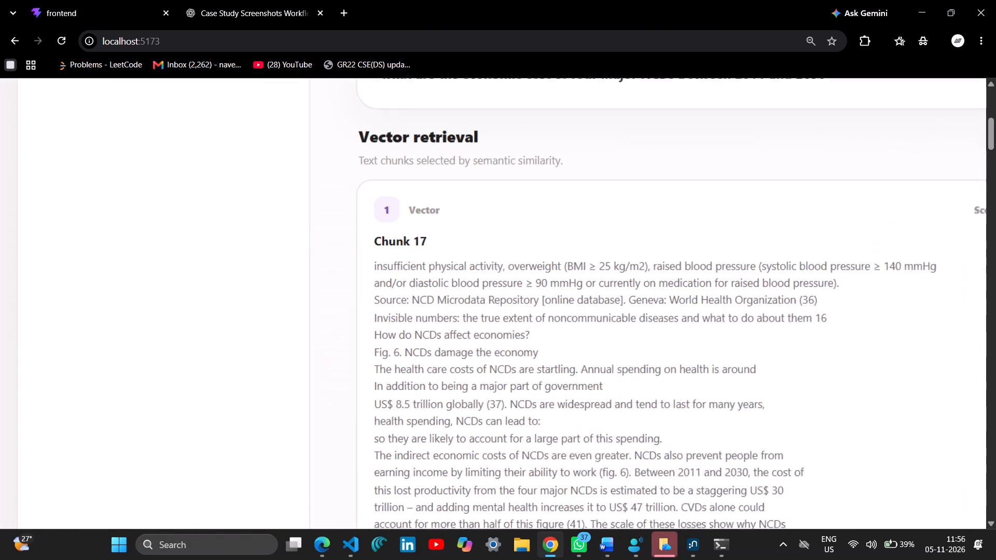
pyautogui.hscroll(-1, 389, 404)
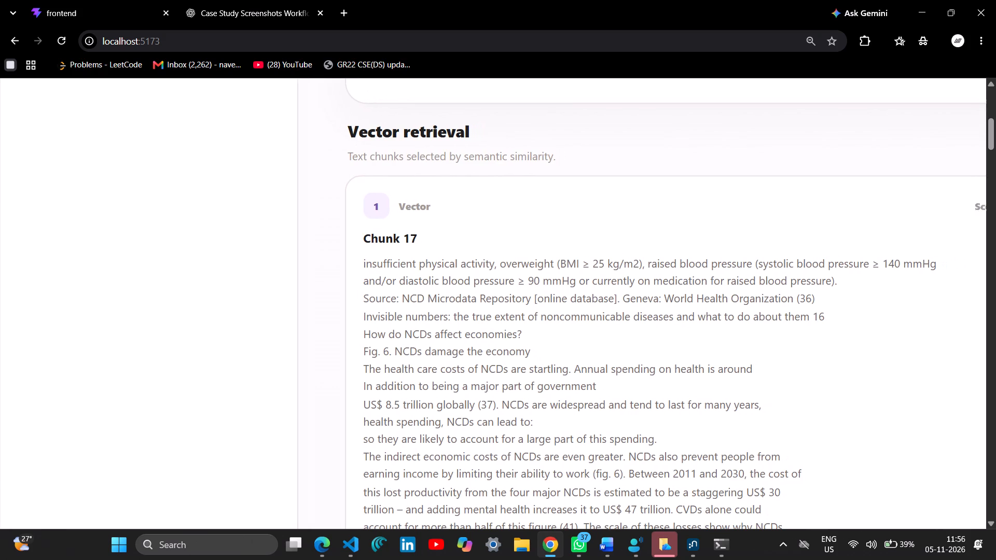
pyautogui.hscroll(-3, 389, 404)
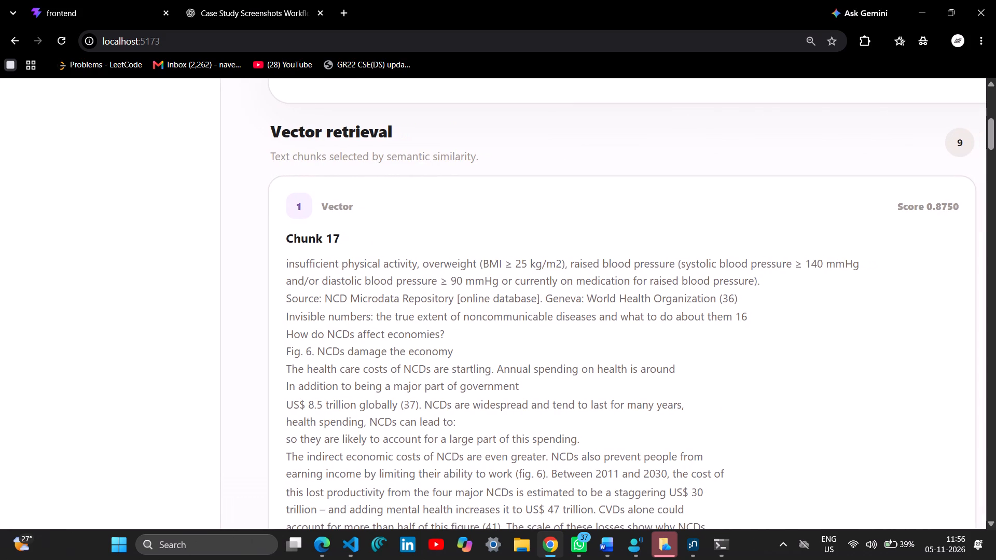
pyautogui.hscroll(-1, 389, 404)
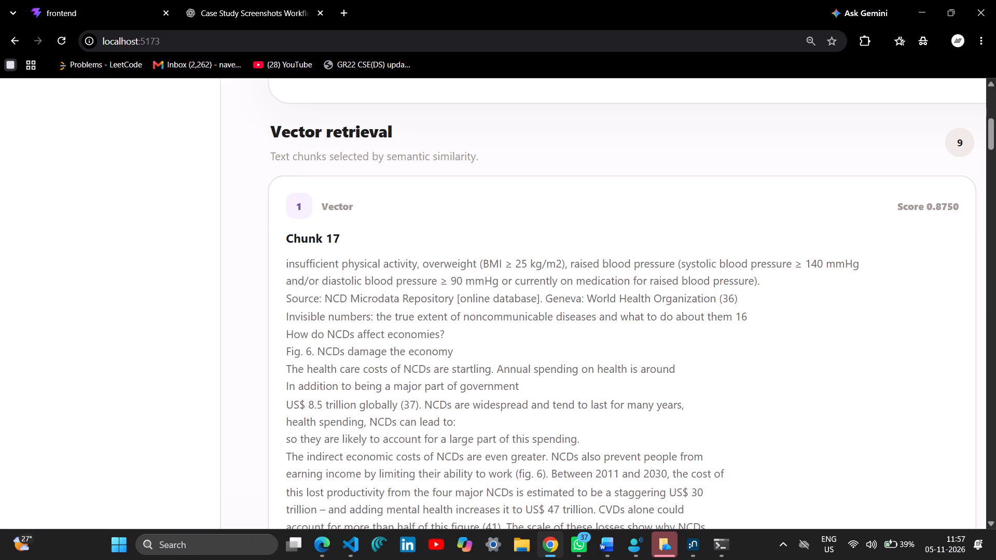
pyautogui.scroll(-4, 261, 459)
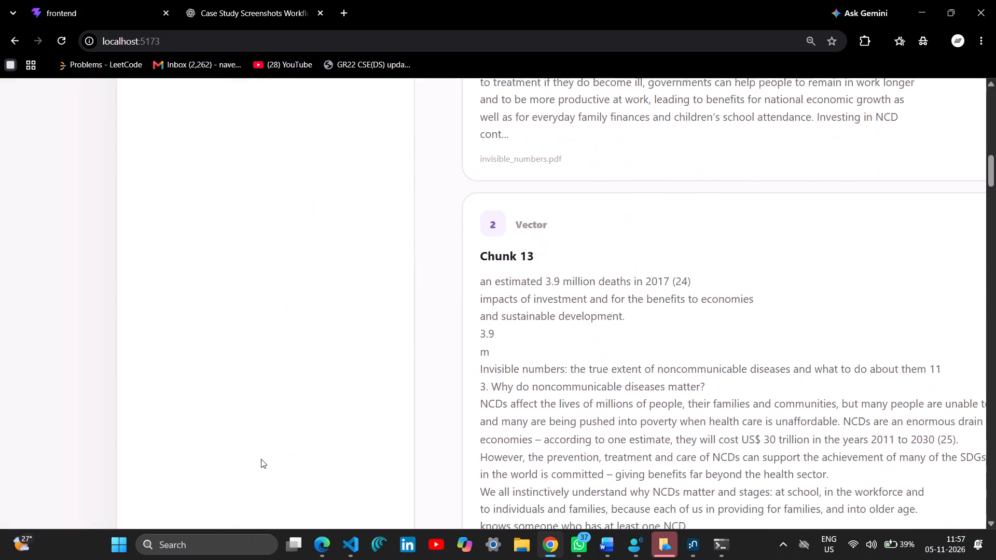
pyautogui.scroll(5, 261, 459)
pyautogui.scroll(-1, 261, 459)
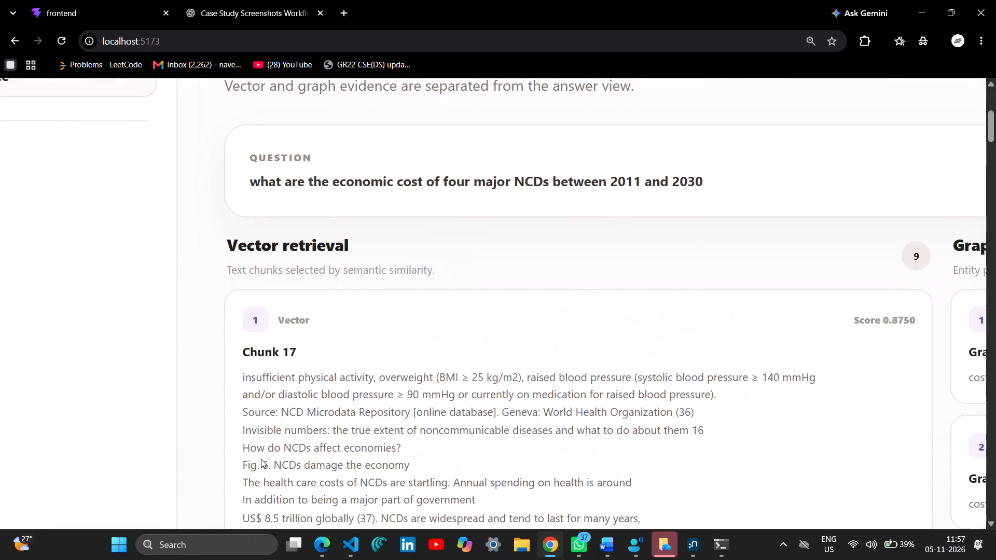
pyautogui.scroll(-2, 261, 459)
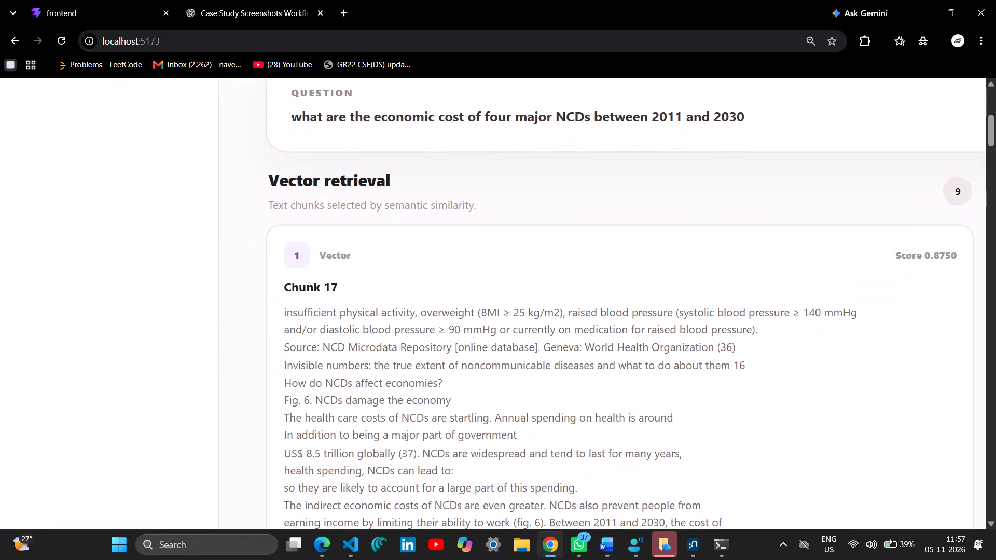
pyautogui.scroll(-1, 261, 459)
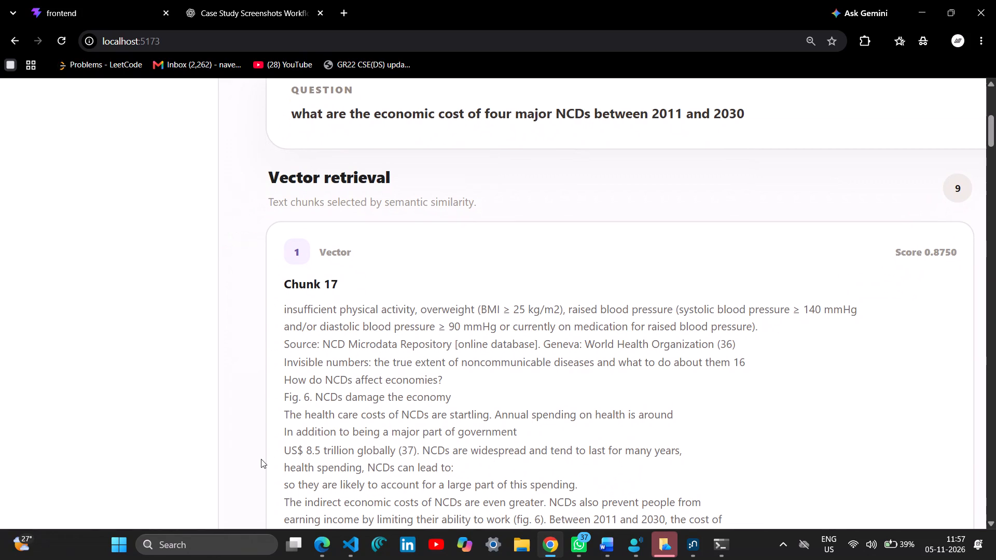
pyautogui.hscroll(-1, 261, 459)
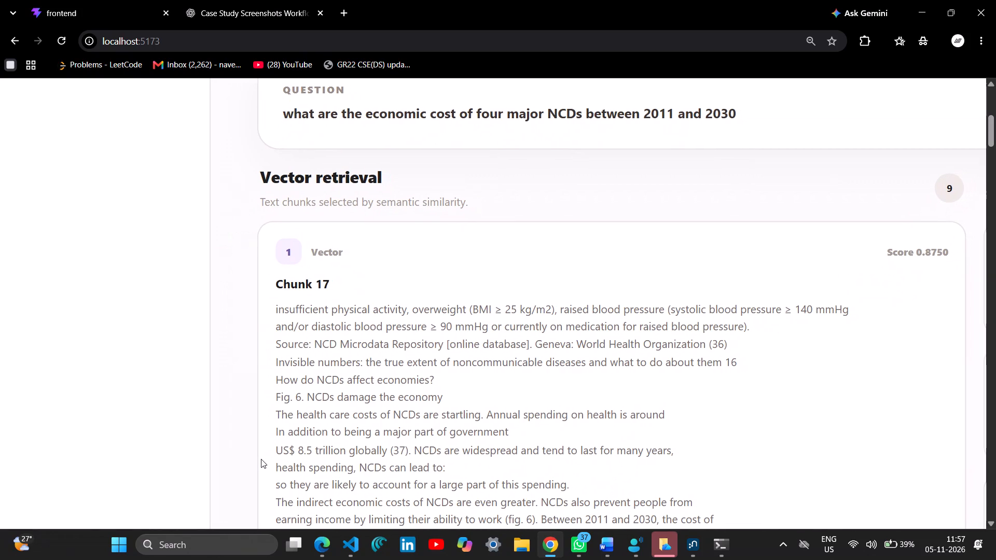
pyautogui.hscroll(-1, 261, 459)
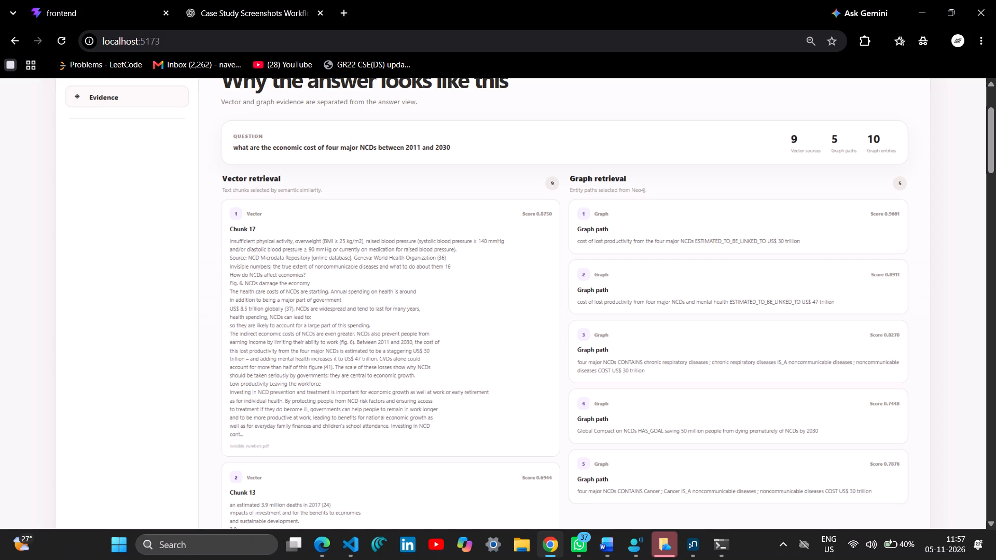
# Capture a rectangular screenshot of the evidence page covering the question, the Vector retrieval cards and the Graph retrieval paths.
pyautogui.scroll(-1, 294, 367)
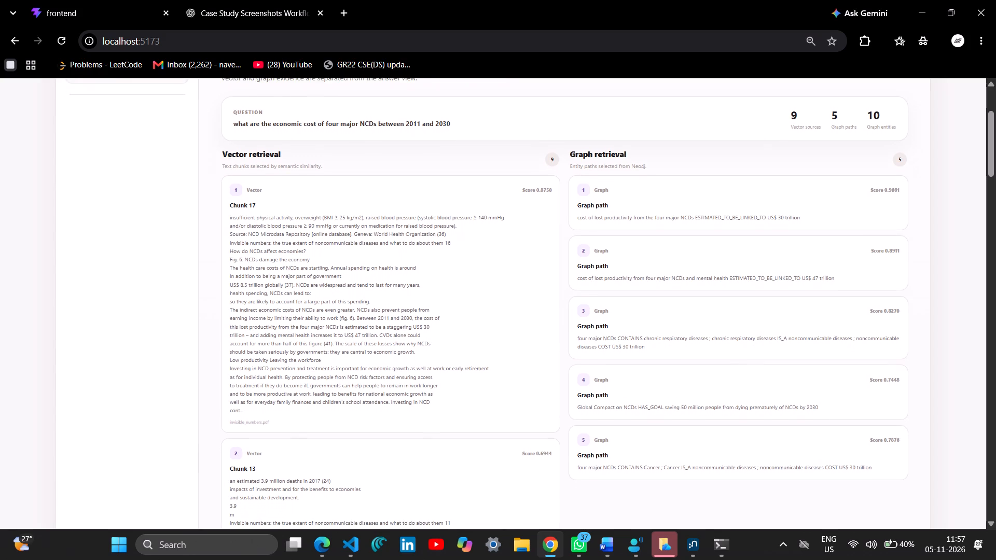
pyautogui.scroll(-1, 294, 367)
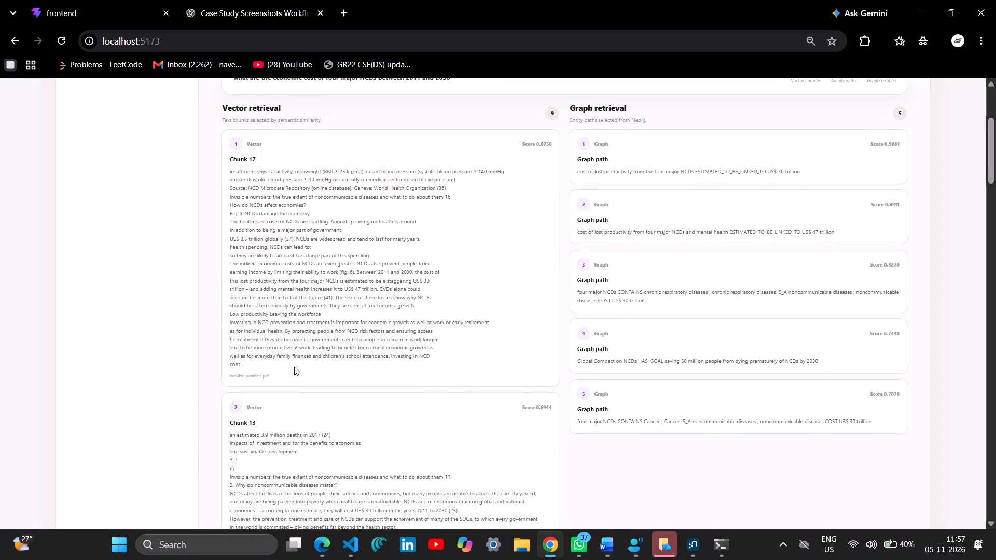
pyautogui.scroll(1, 294, 367)
pyautogui.hscroll(2, 294, 367)
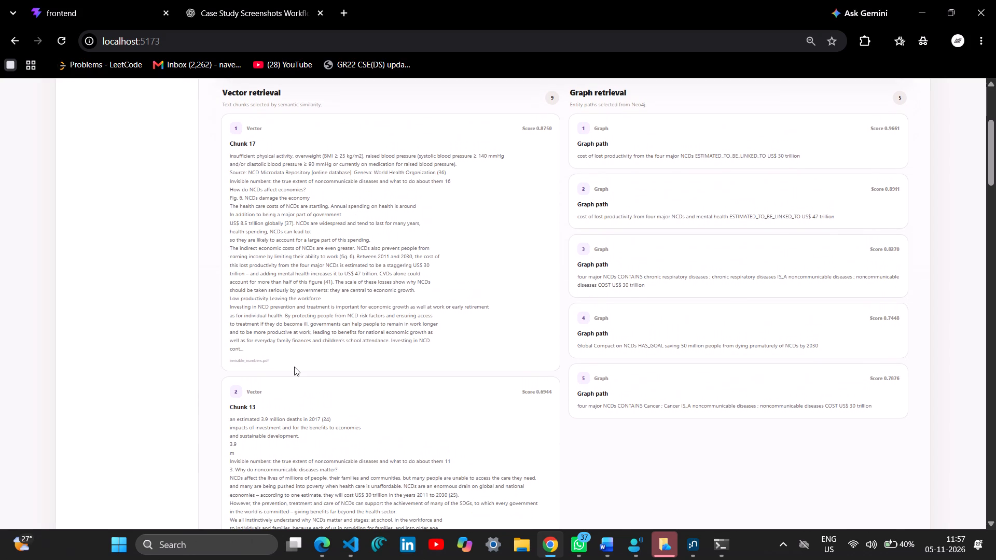
pyautogui.scroll(2, 294, 367)
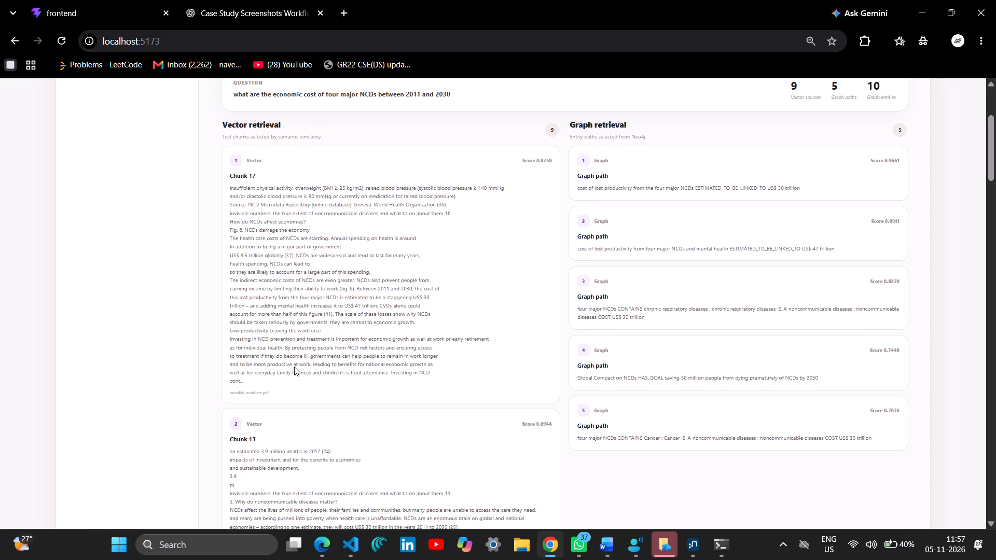
pyautogui.scroll(1, 294, 367)
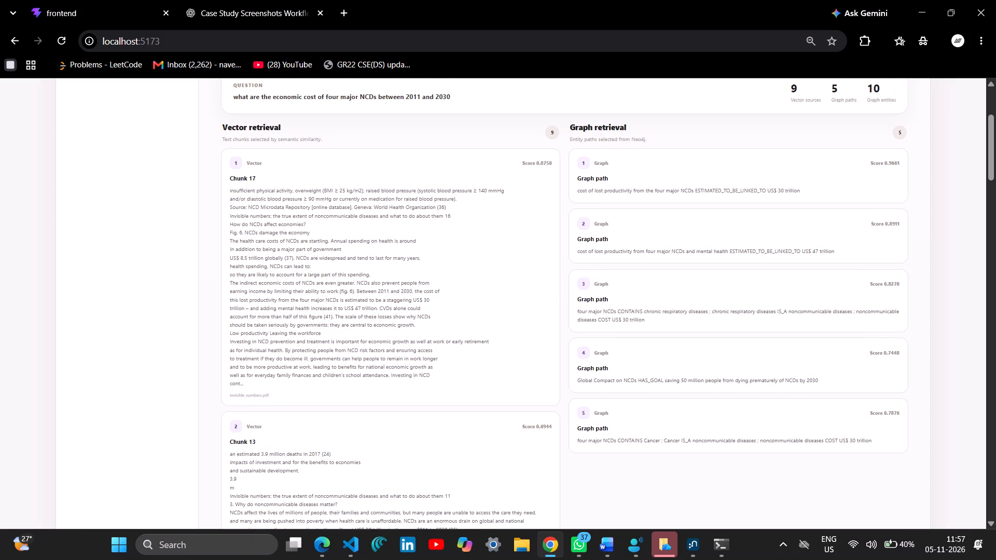
pyautogui.press('shift+super+s')
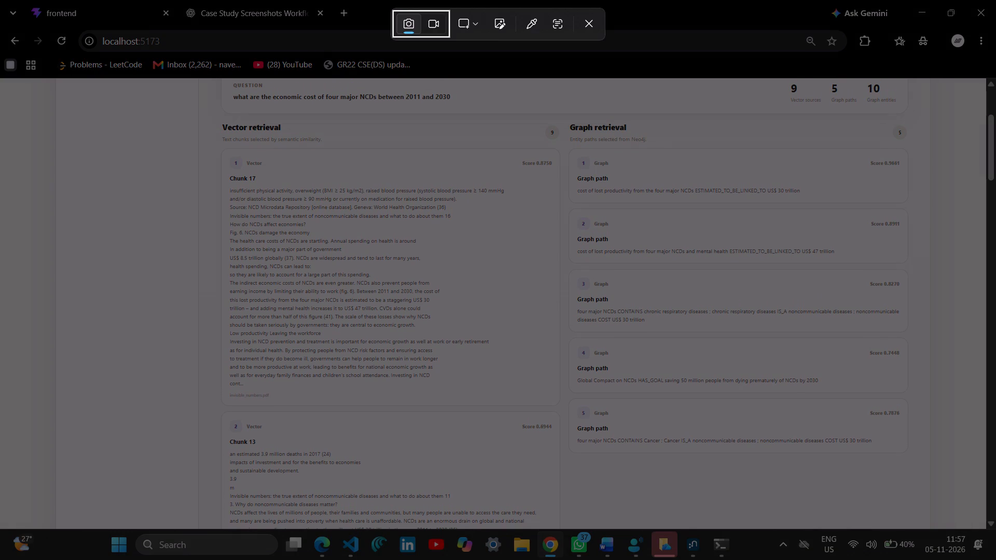
pyautogui.moveTo(201, 80); pyautogui.dragTo(710, 528)
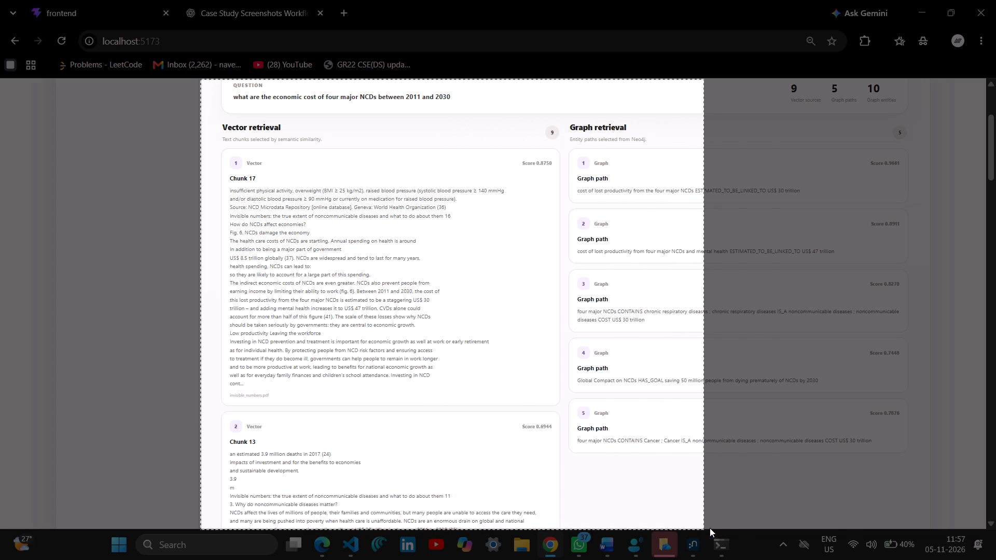
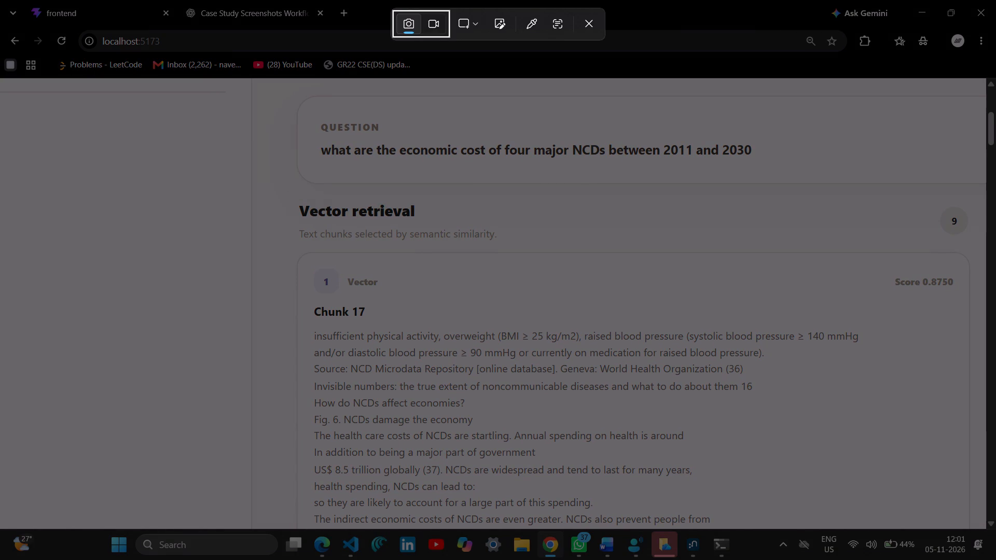
pyautogui.moveTo(269, 95); pyautogui.dragTo(596, 501)
pyautogui.scroll(1, 292, 415)
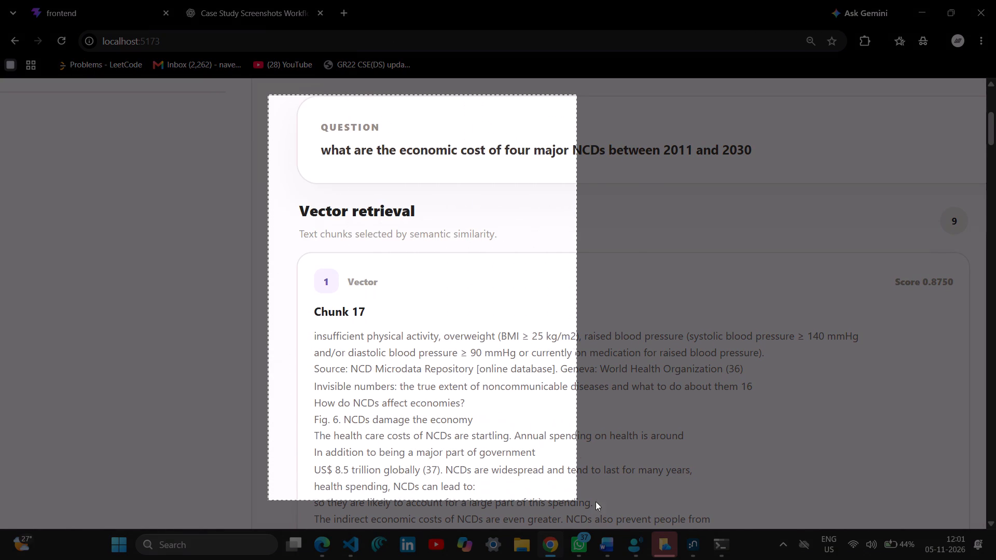
pyautogui.moveTo(596, 501); pyautogui.dragTo(811, 510)
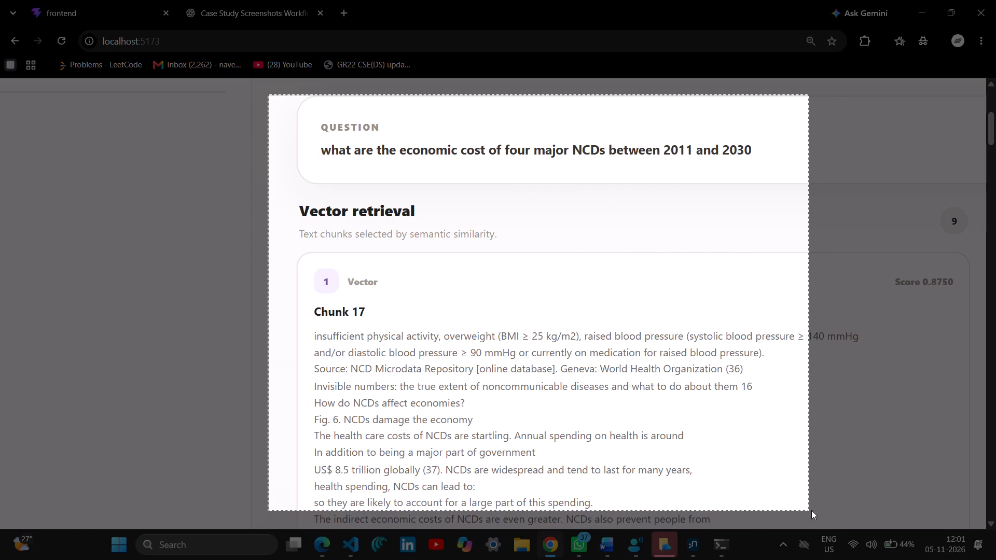
pyautogui.moveTo(811, 510); pyautogui.dragTo(991, 508)
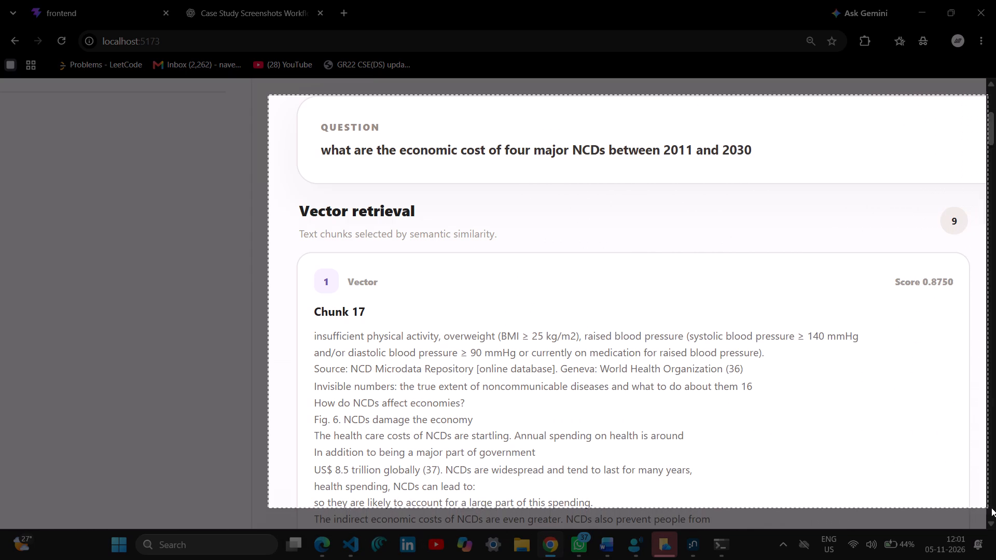
pyautogui.moveTo(991, 508); pyautogui.dragTo(972, 507)
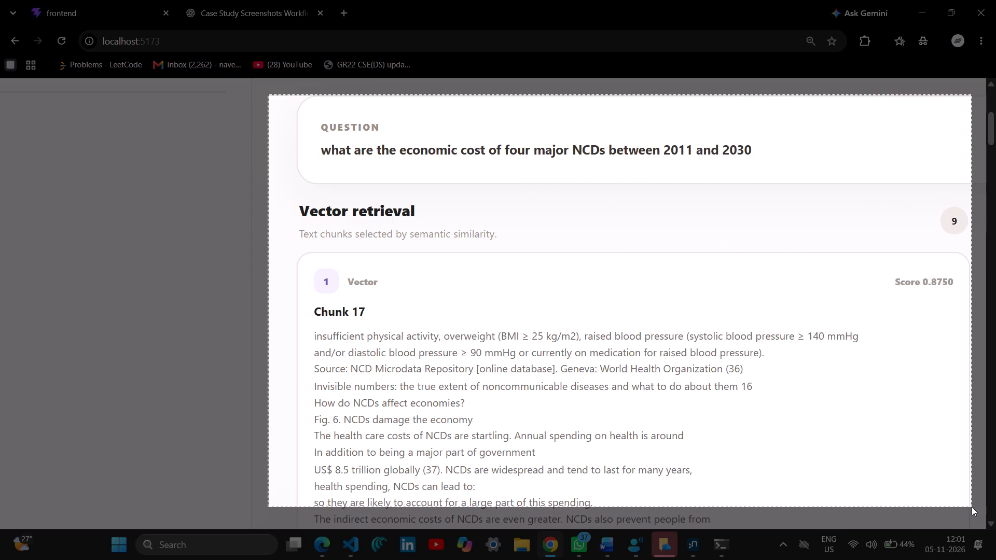
pyautogui.moveTo(972, 507); pyautogui.dragTo(974, 508)
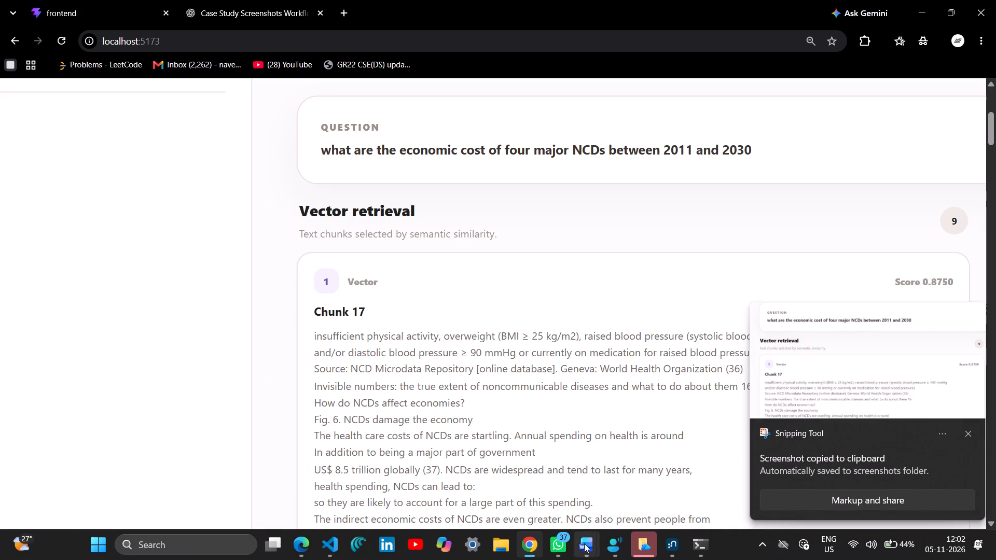
# Switch to the ManuScript final document in Word and look back over the Case Study 1 text and figures in section 5.6.
pyautogui.click(584, 543)
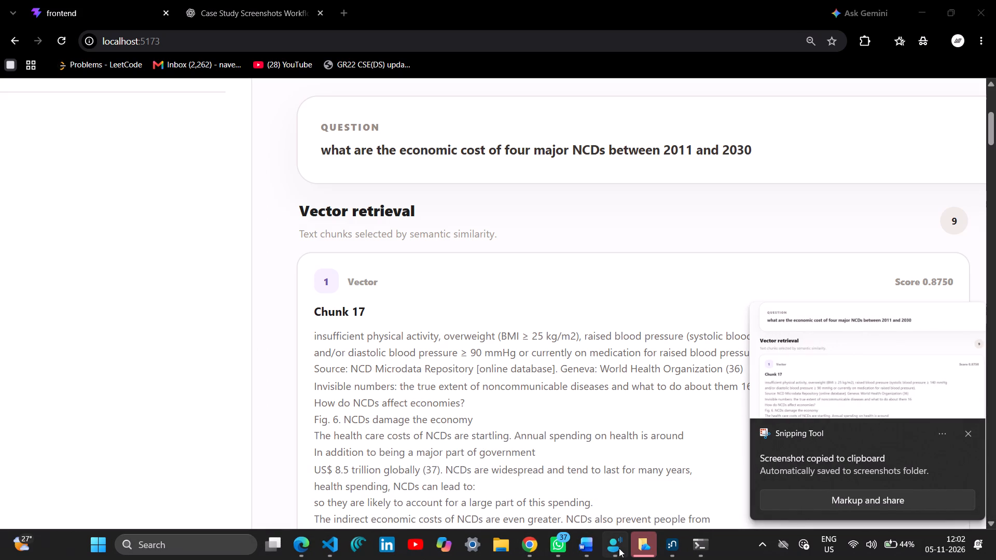
pyautogui.click(580, 545)
pyautogui.click(498, 474)
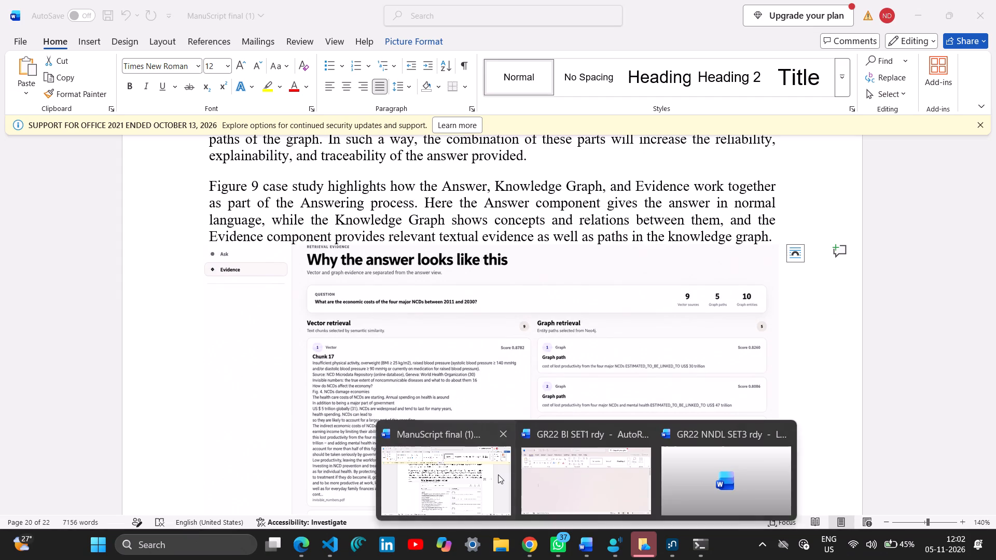
pyautogui.scroll(3, 344, 351)
pyautogui.scroll(-1, 344, 351)
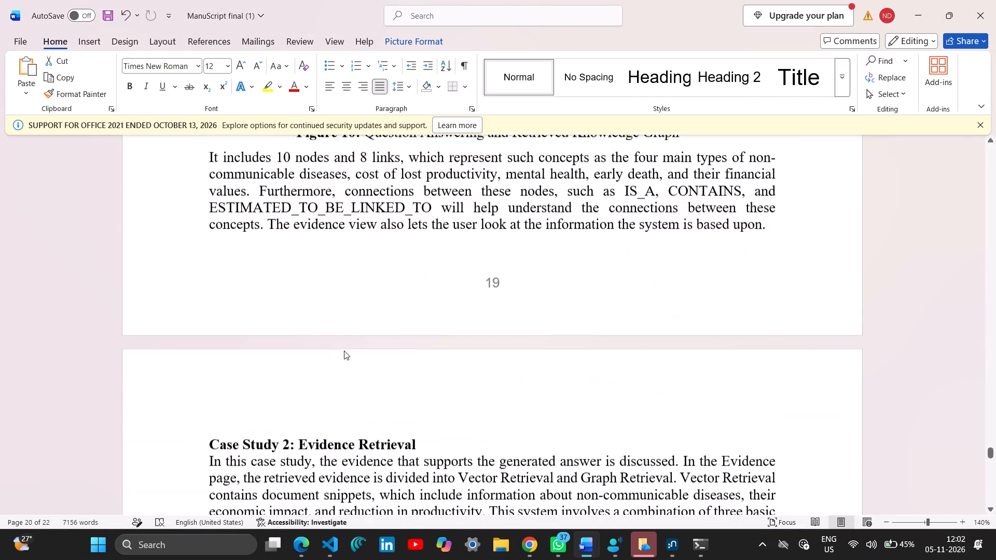
pyautogui.scroll(1, 329, 376)
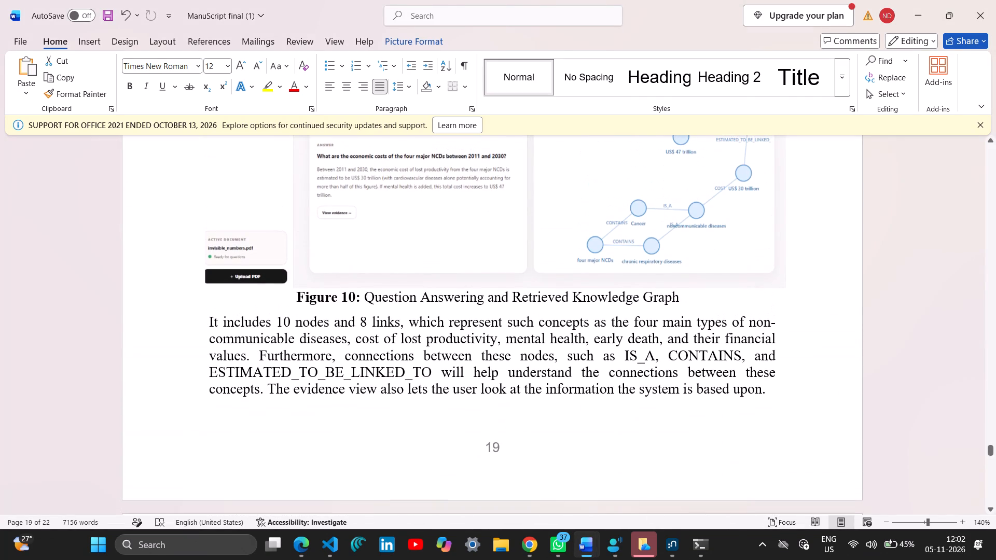
pyautogui.hscroll(3, 307, 335)
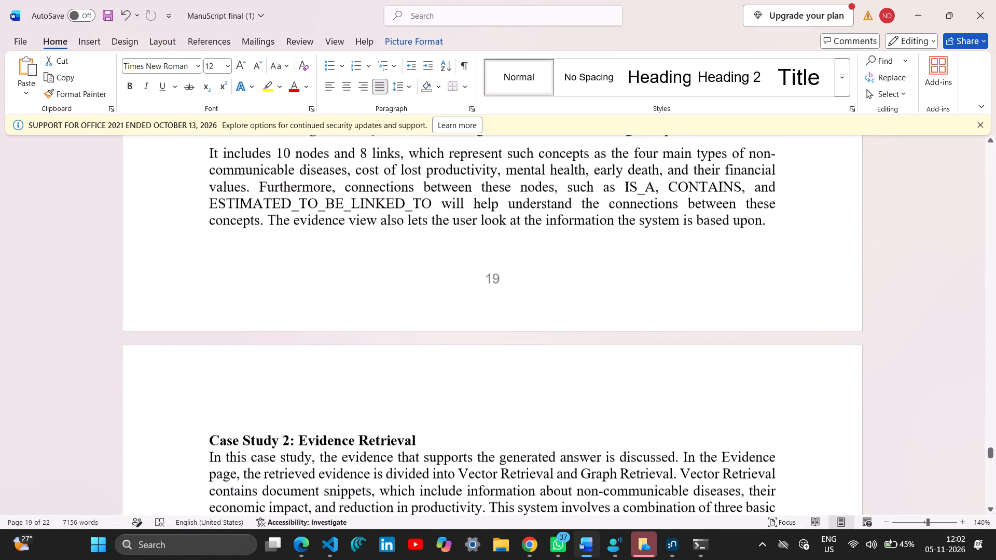
pyautogui.scroll(4, 315, 418)
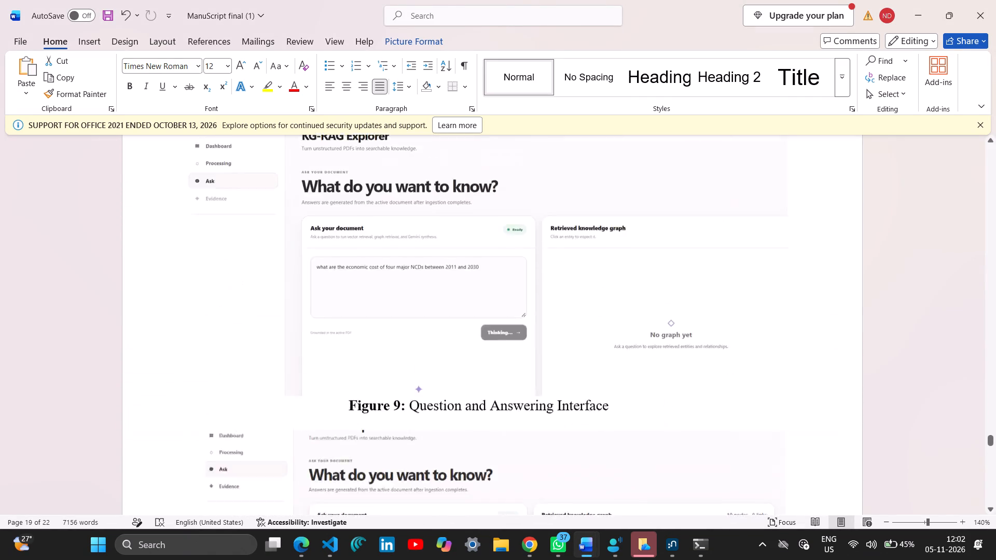
pyautogui.scroll(2, 315, 418)
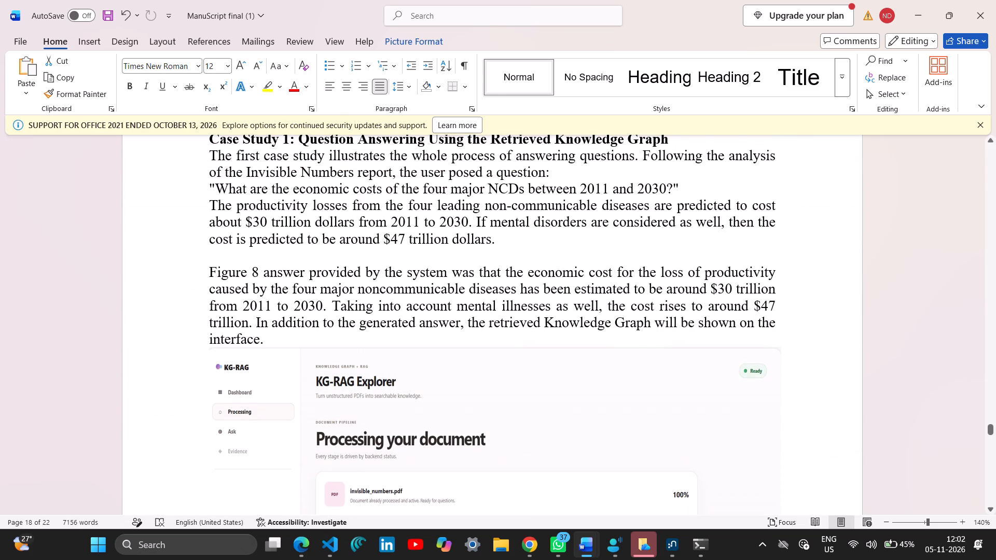
pyautogui.scroll(1, 302, 362)
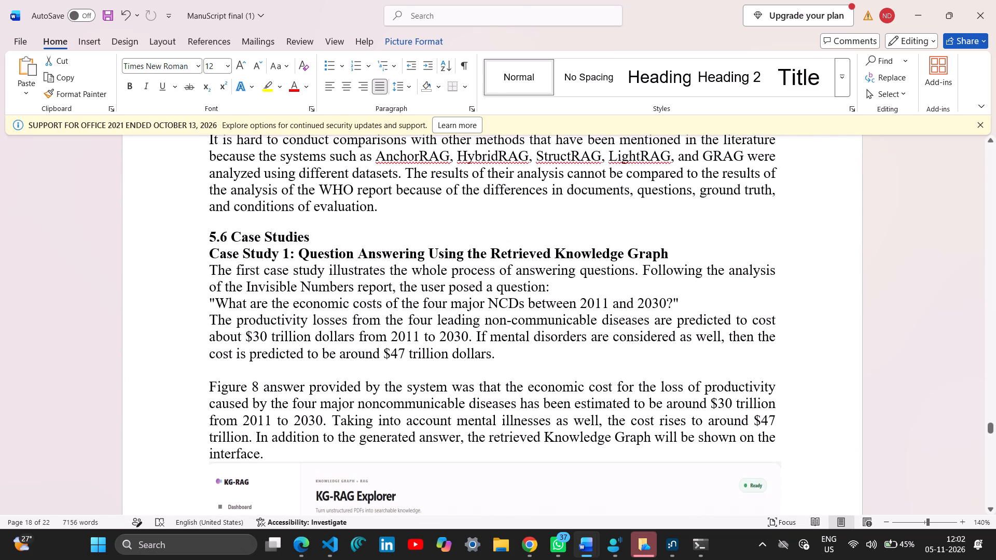
# Check the figure captions and their numbering from Case Study 1 through the evidence figure in Case Study 2.
pyautogui.scroll(-1, 302, 362)
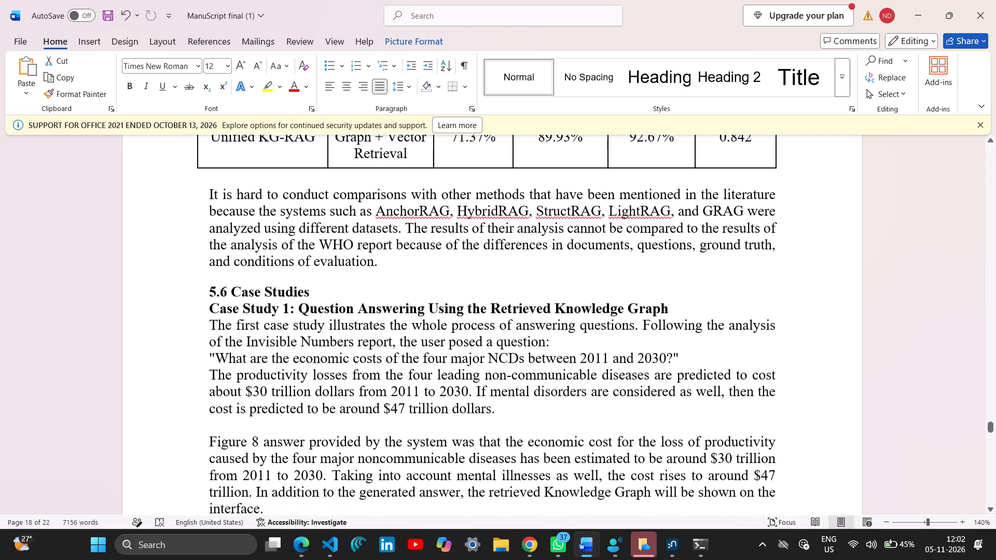
pyautogui.scroll(-4, 302, 362)
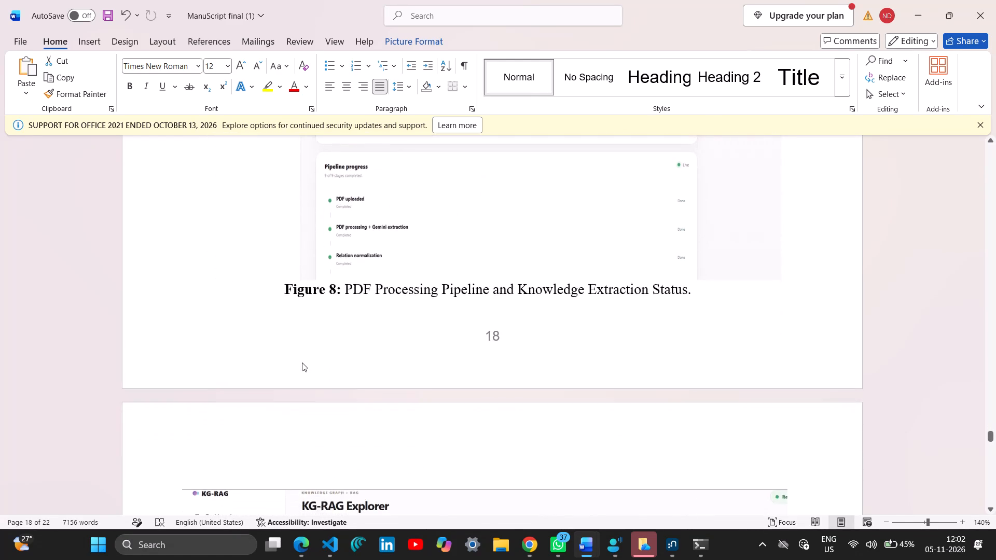
pyautogui.scroll(-2, 302, 362)
pyautogui.hscroll(2, 302, 362)
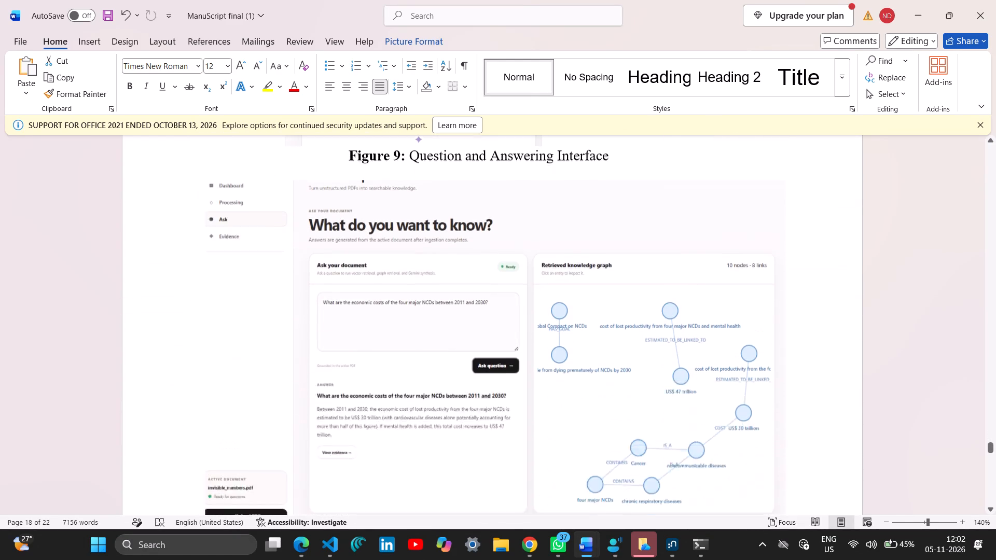
pyautogui.scroll(-1, 369, 448)
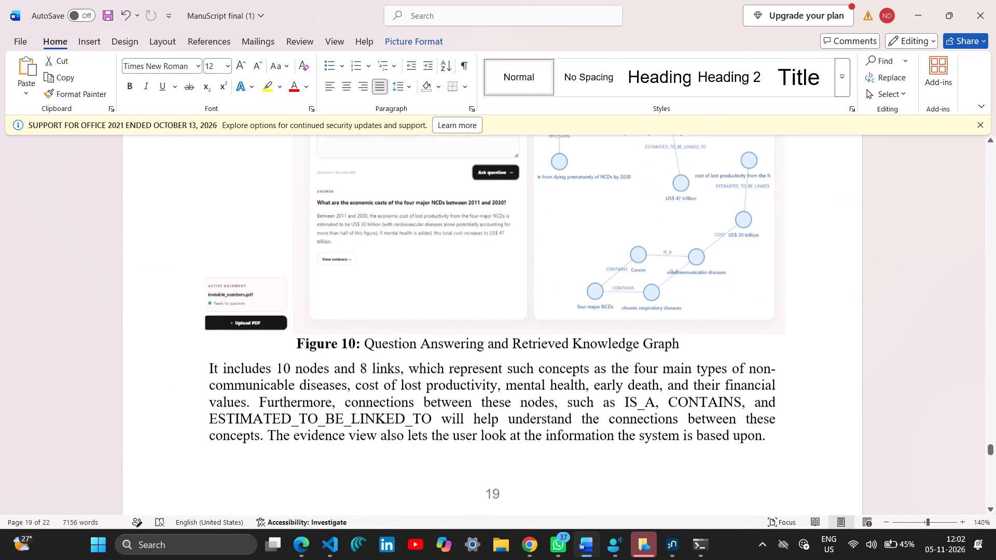
pyautogui.scroll(-3, 369, 448)
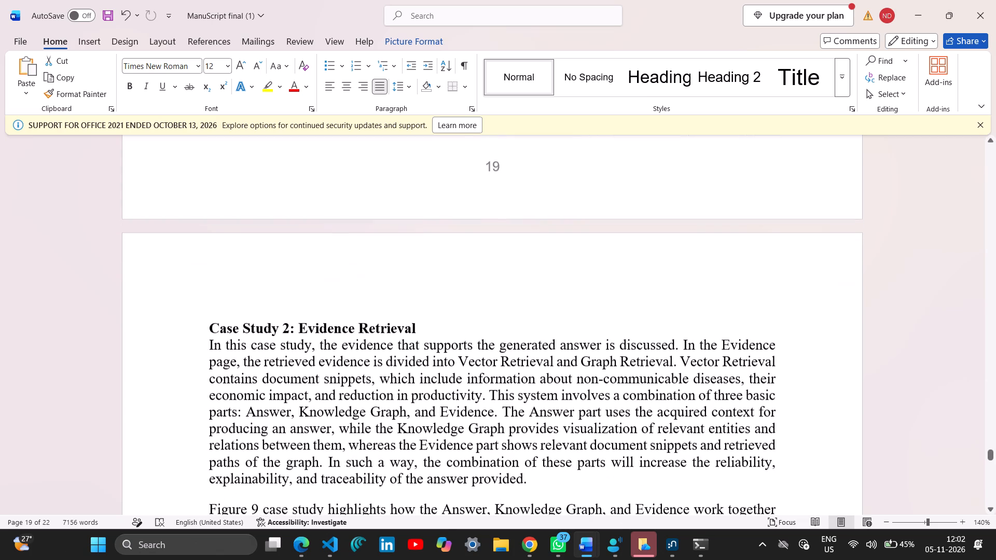
pyautogui.scroll(-2, 369, 448)
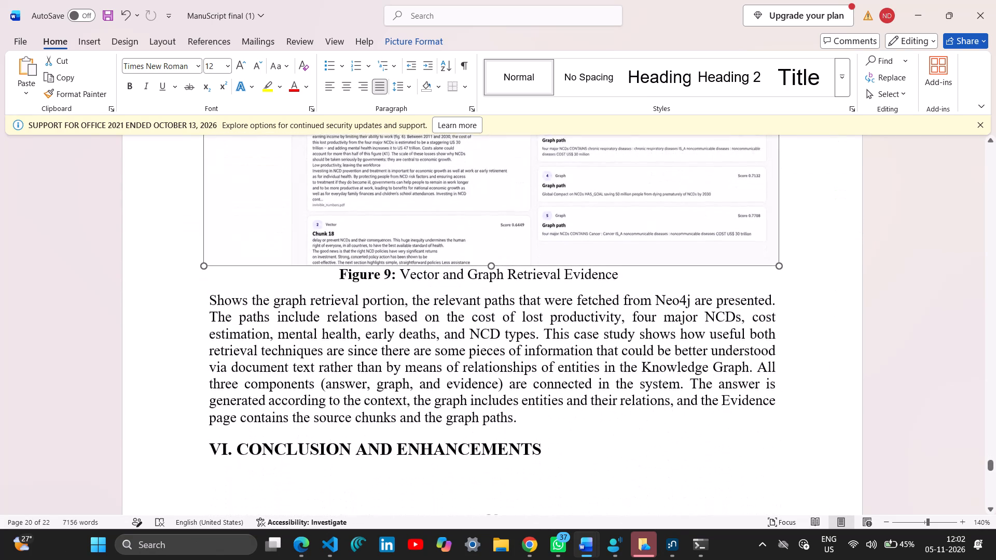
# Renumber the "Vector and Graph Retrieval Evidence" caption in Case Study 2 as Figure 12.
pyautogui.scroll(1, 411, 328)
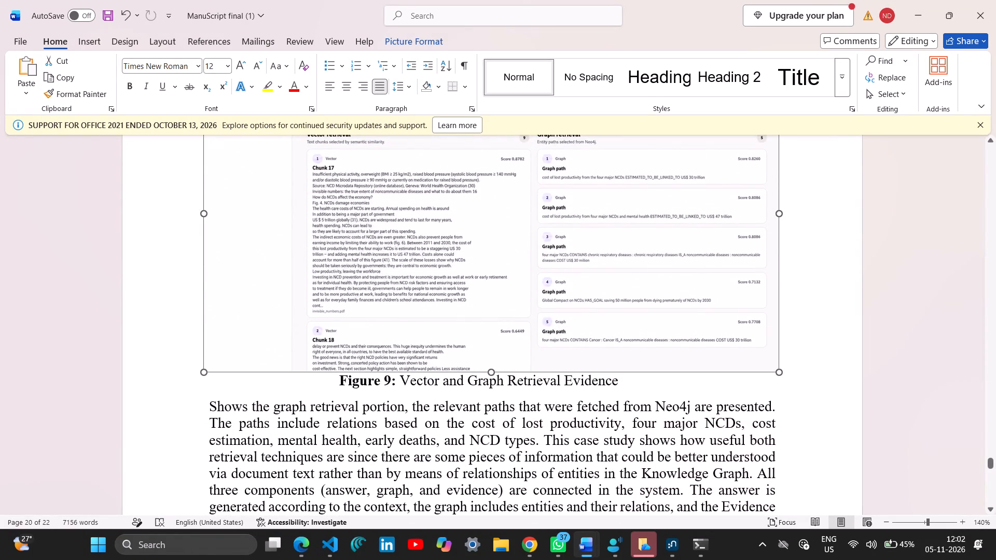
pyautogui.click(387, 380)
pyautogui.click(387, 380)
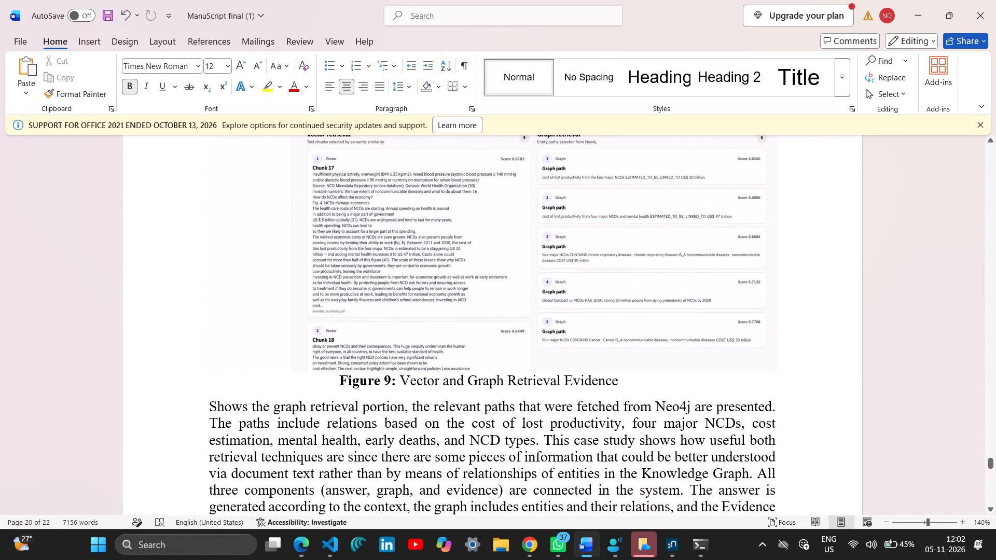
pyautogui.press('Delete')
pyautogui.write('12')
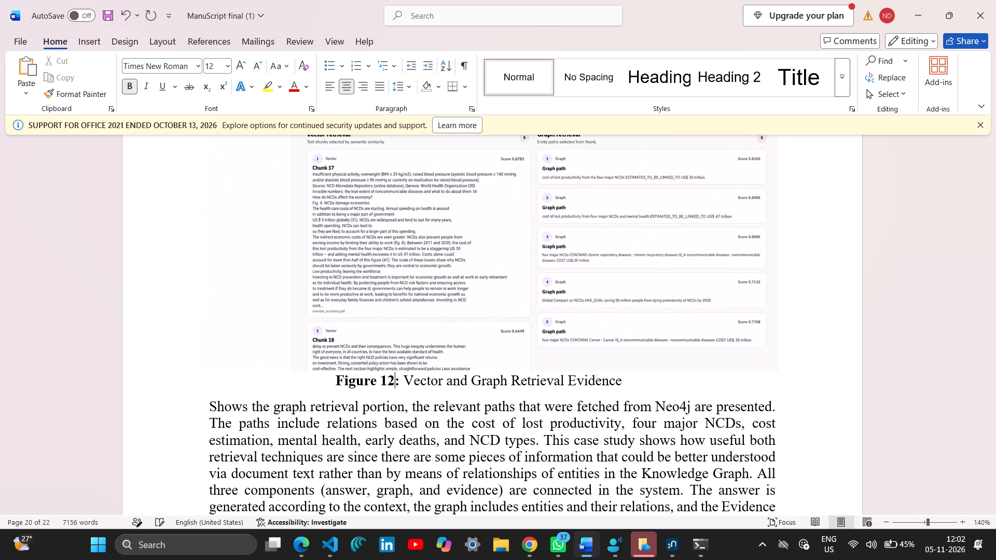
# Paste the captured Vector retrieval screenshot on a new line after the Case Study 2 paragraph ending "paths in the knowledge graph.".
pyautogui.scroll(2, 387, 380)
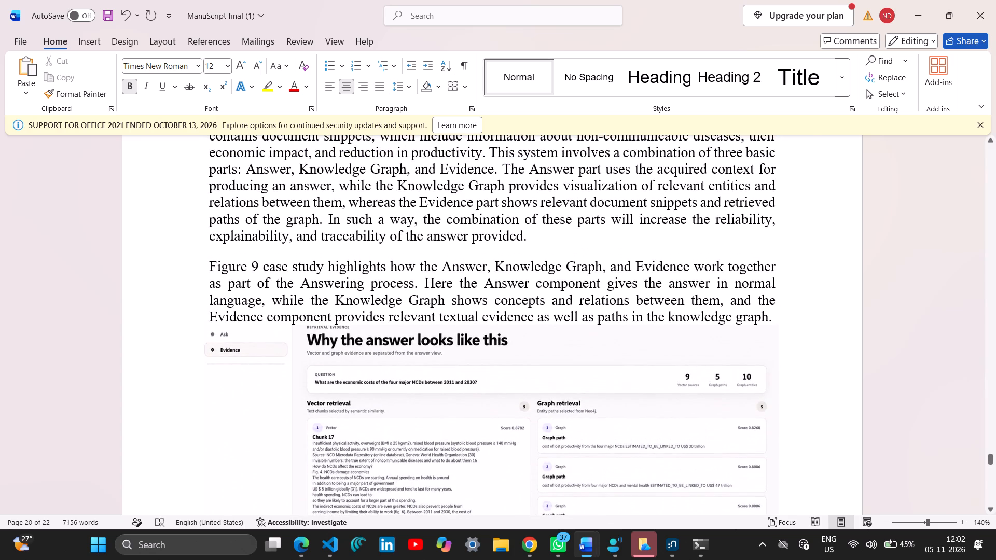
pyautogui.click(777, 313)
pyautogui.press('Return')
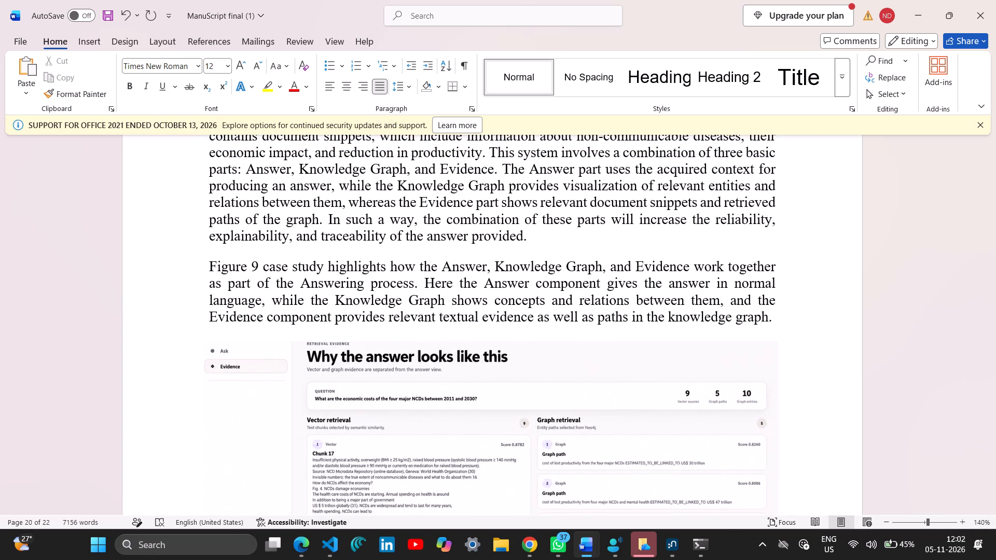
pyautogui.hotkey('ctrl', 'v')
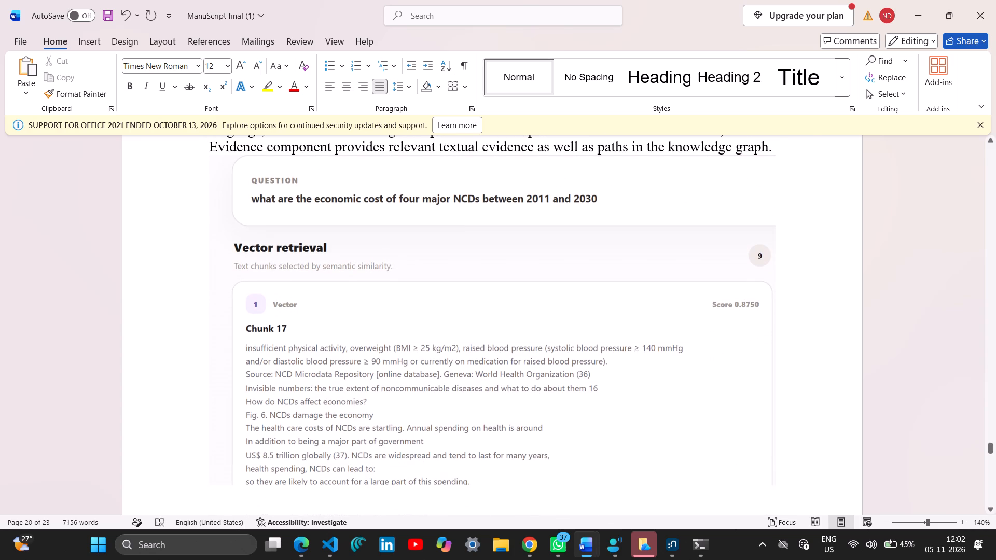
pyautogui.click(635, 313)
pyautogui.scroll(-3, 635, 313)
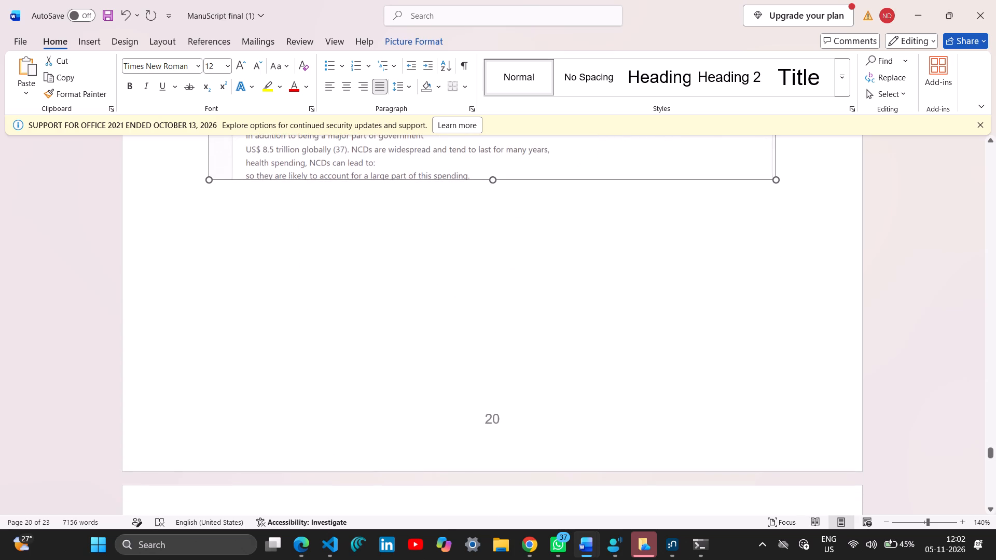
pyautogui.scroll(3, 551, 380)
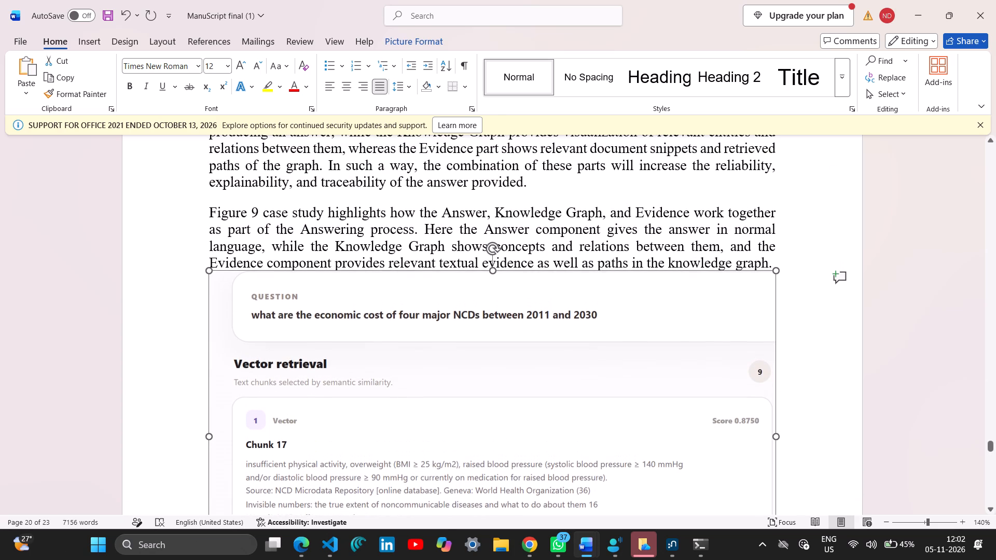
# Change the figure reference at the start of the paragraph above the pasted Vector retrieval image to Figure 11.
pyautogui.click(433, 376)
pyautogui.click(257, 240)
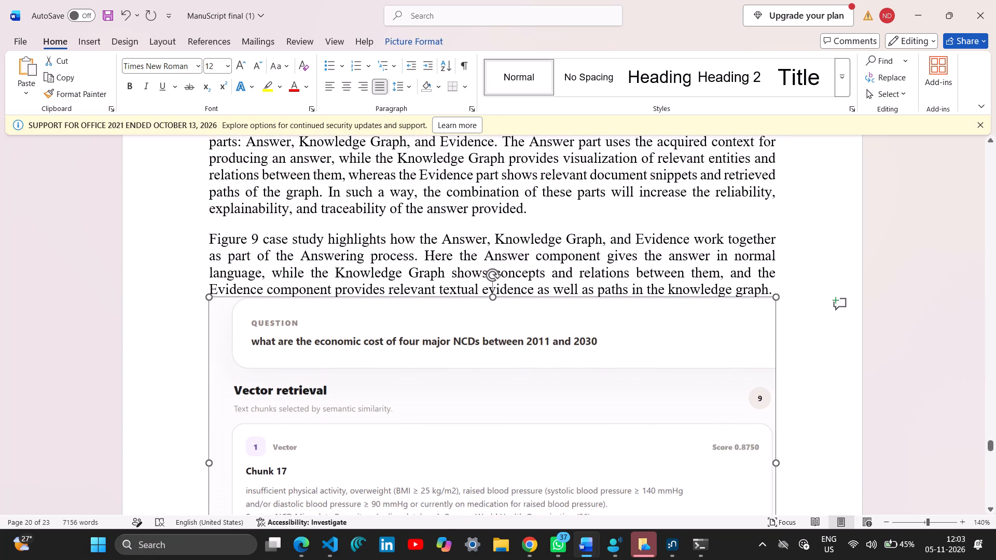
pyautogui.press('BackSpace')
pyautogui.write('11')
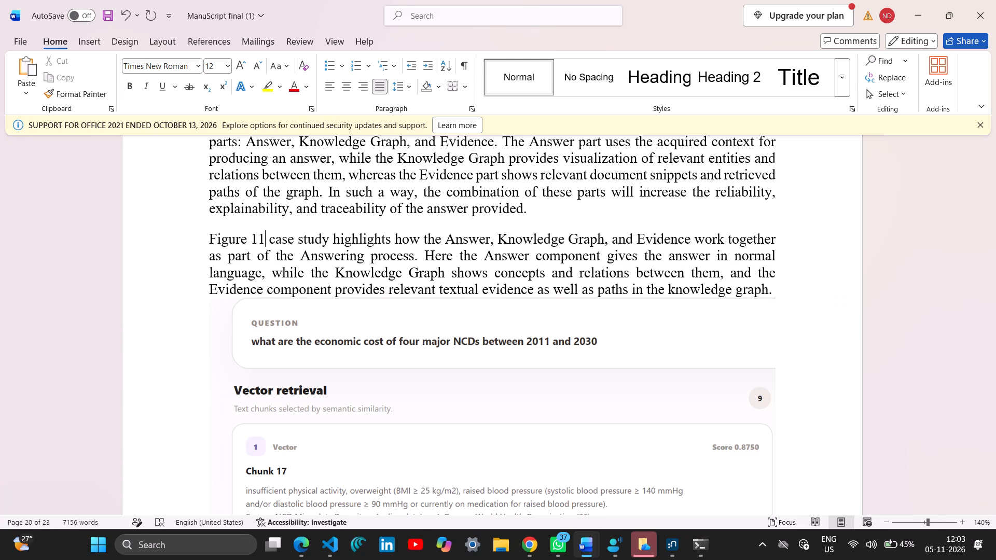
# Reduce the height of the pasted Vector retrieval image from its lower edge, keeping its full text width.
pyautogui.scroll(3, 257, 240)
pyautogui.scroll(-1, 257, 240)
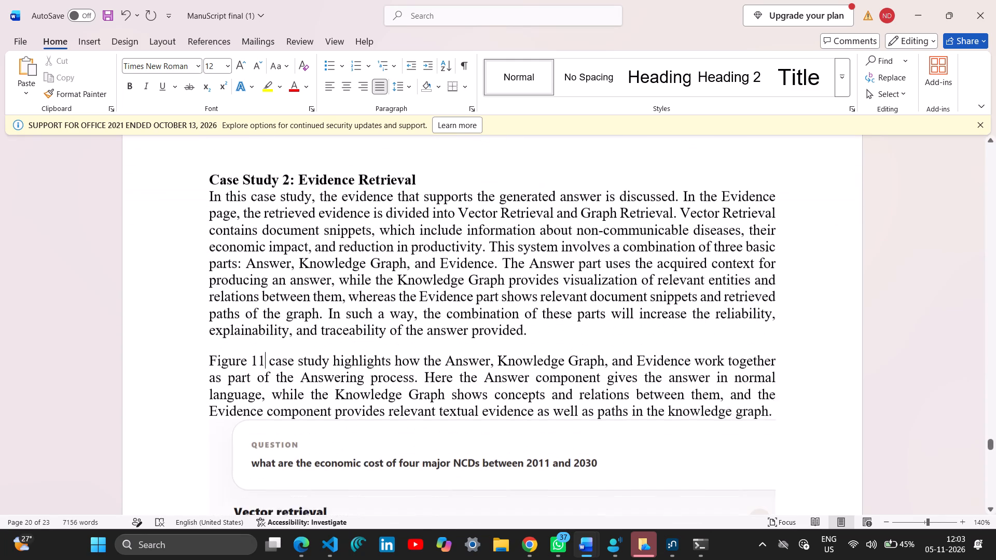
pyautogui.scroll(-1, 257, 240)
pyautogui.click(365, 438)
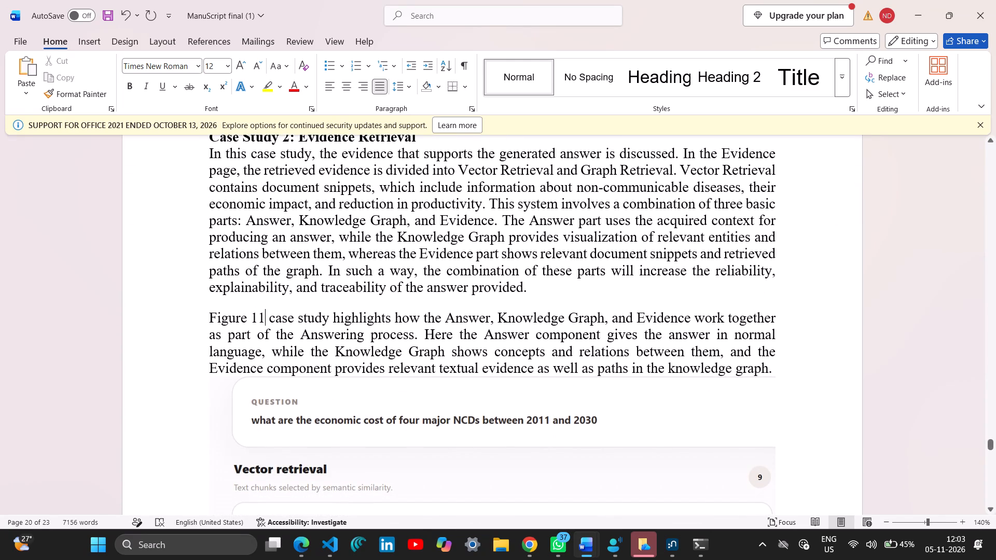
pyautogui.scroll(-3, 365, 438)
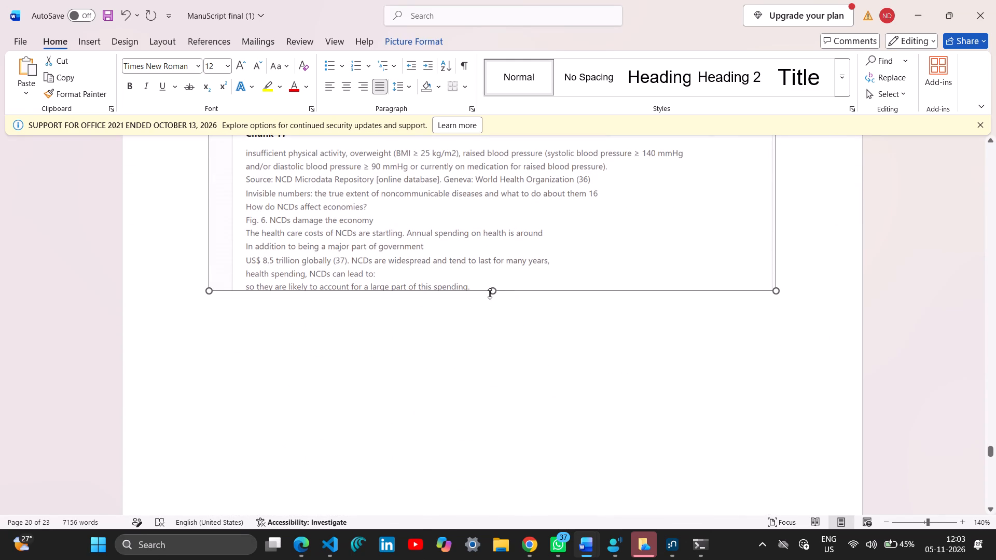
pyautogui.moveTo(490, 293); pyautogui.dragTo(493, 228)
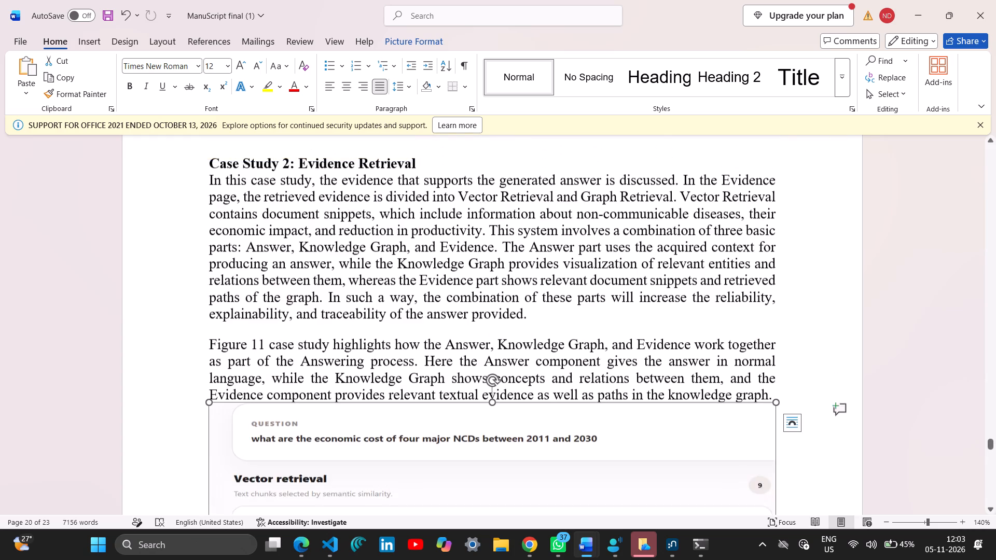
# Review the Case Study 2 layout around the resized Vector retrieval image and the combined evidence figure on the following page.
pyautogui.scroll(-3, 493, 228)
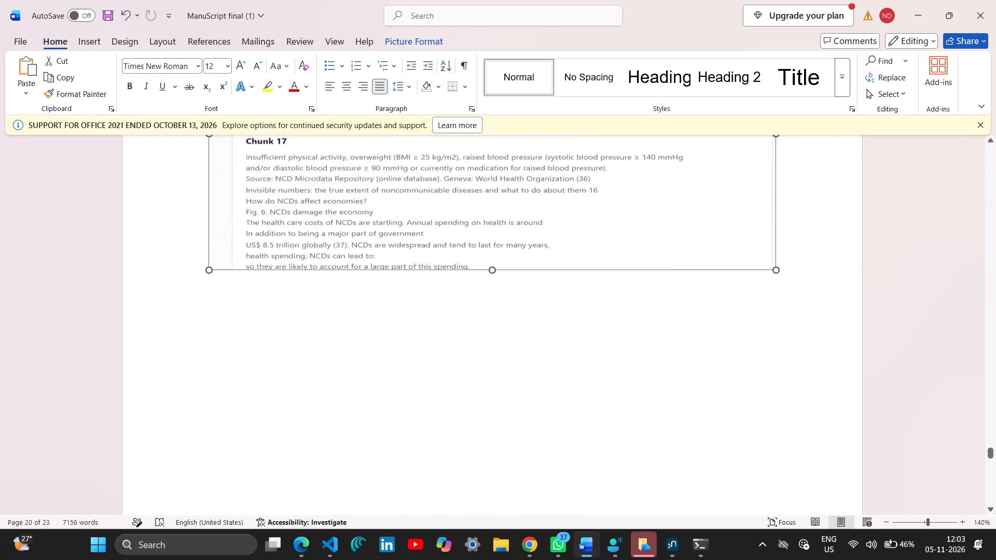
pyautogui.scroll(-2, 493, 228)
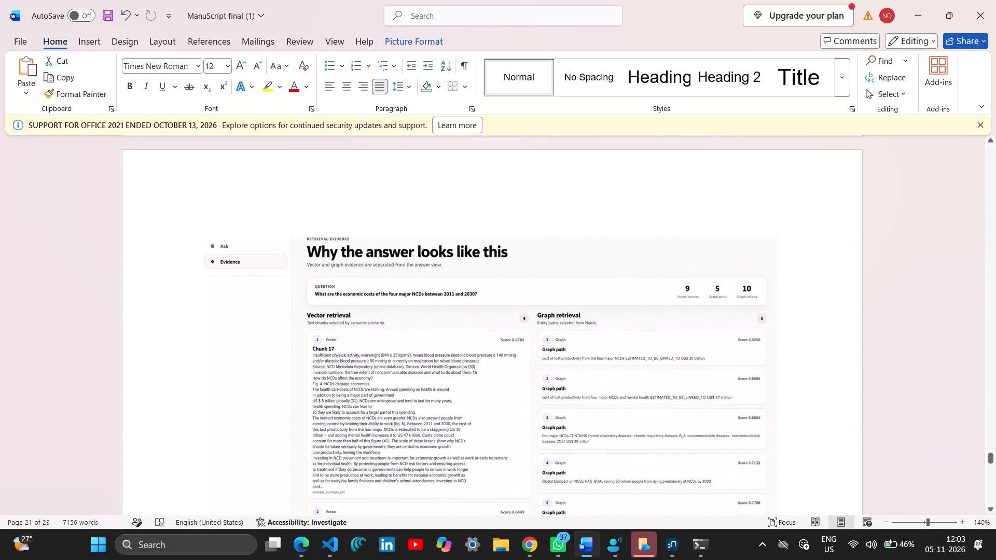
pyautogui.scroll(4, 493, 228)
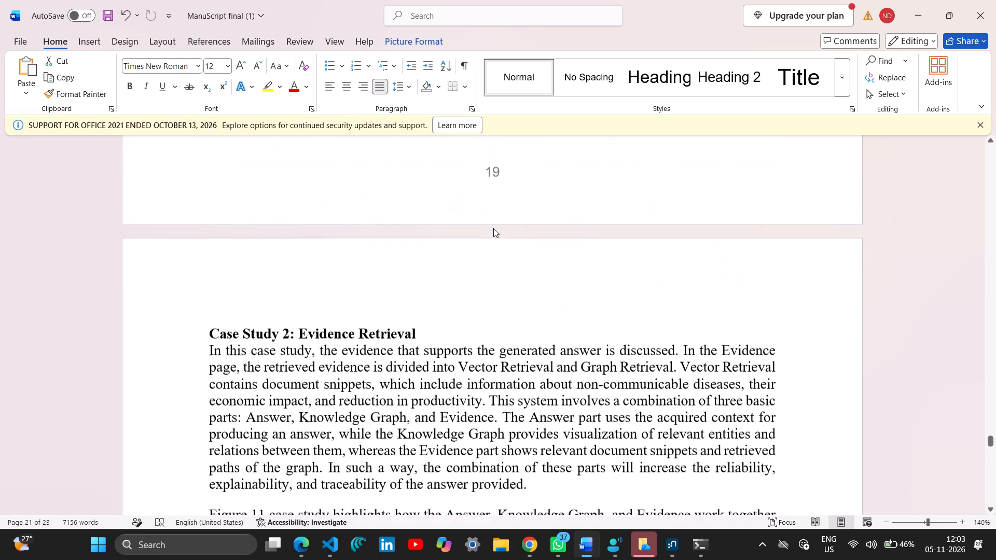
pyautogui.scroll(-1, 421, 358)
pyautogui.scroll(1, 376, 336)
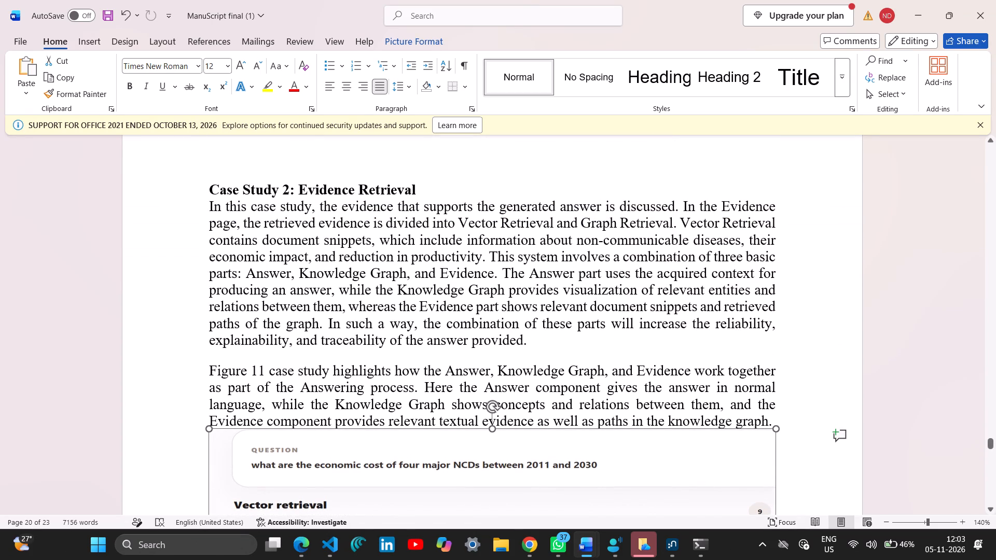
pyautogui.click(359, 301)
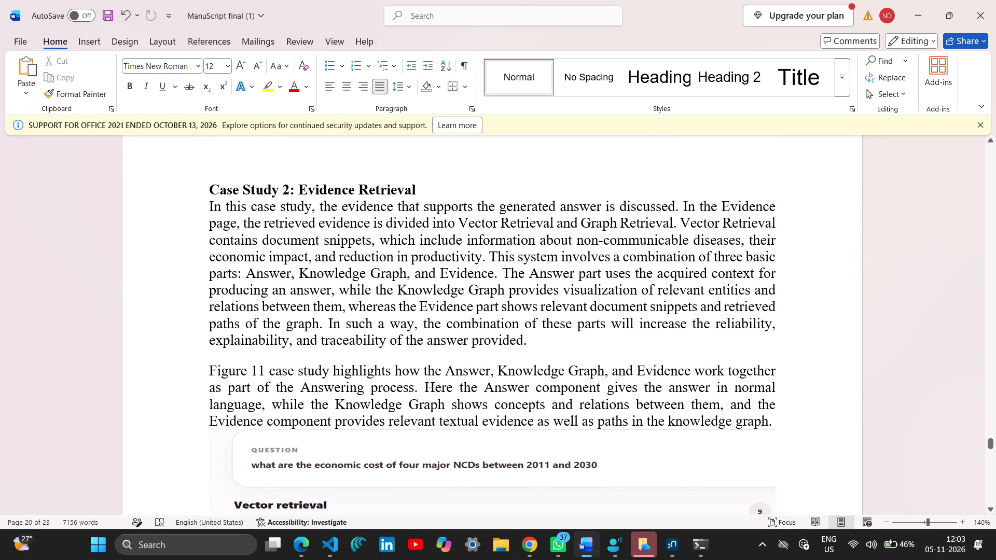
# Delete the text from the full stop before "The Answer part uses" through "relations between them," in the first Case Study 2 paragraph.
pyautogui.click(333, 312)
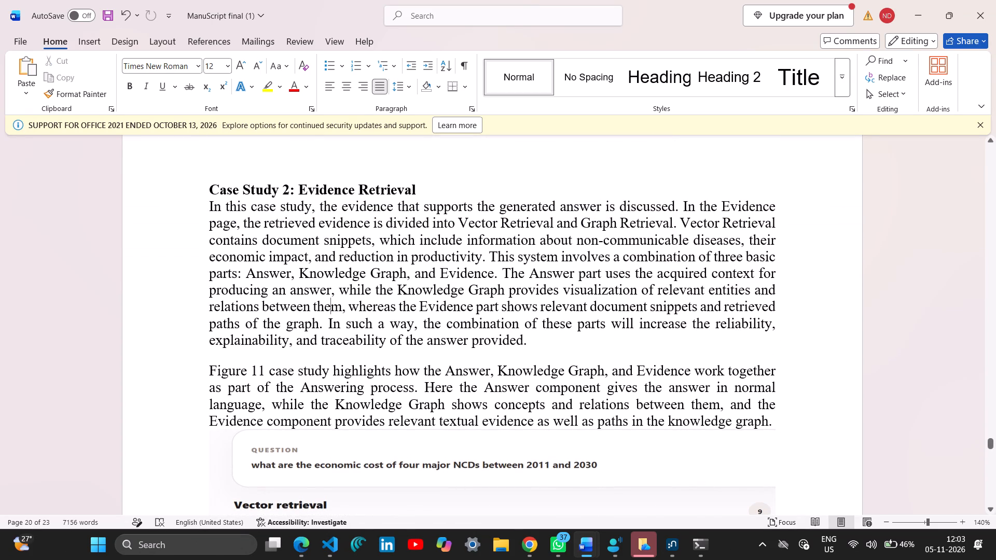
pyautogui.click(345, 310)
pyautogui.moveTo(345, 310); pyautogui.dragTo(441, 276)
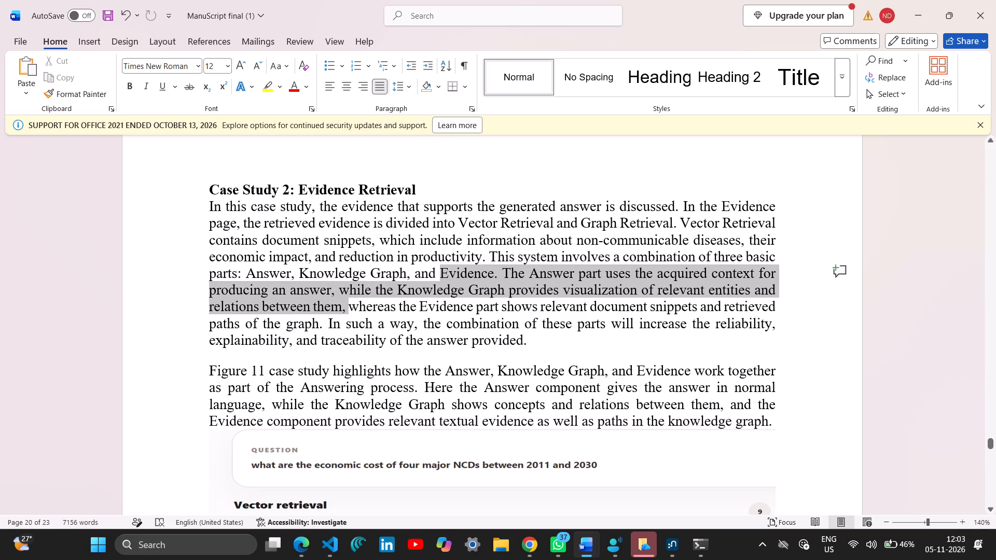
pyautogui.moveTo(441, 276); pyautogui.dragTo(498, 266)
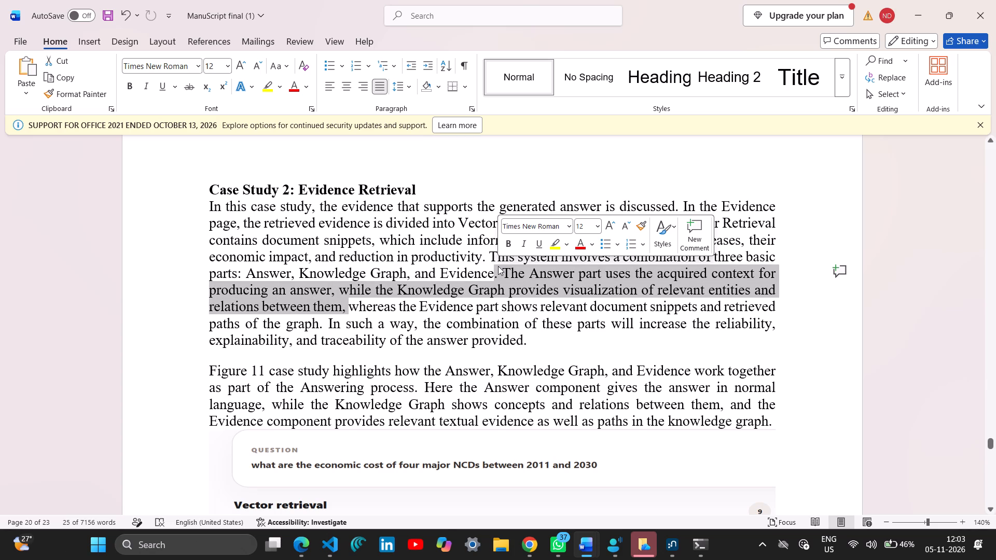
pyautogui.press('BackSpace')
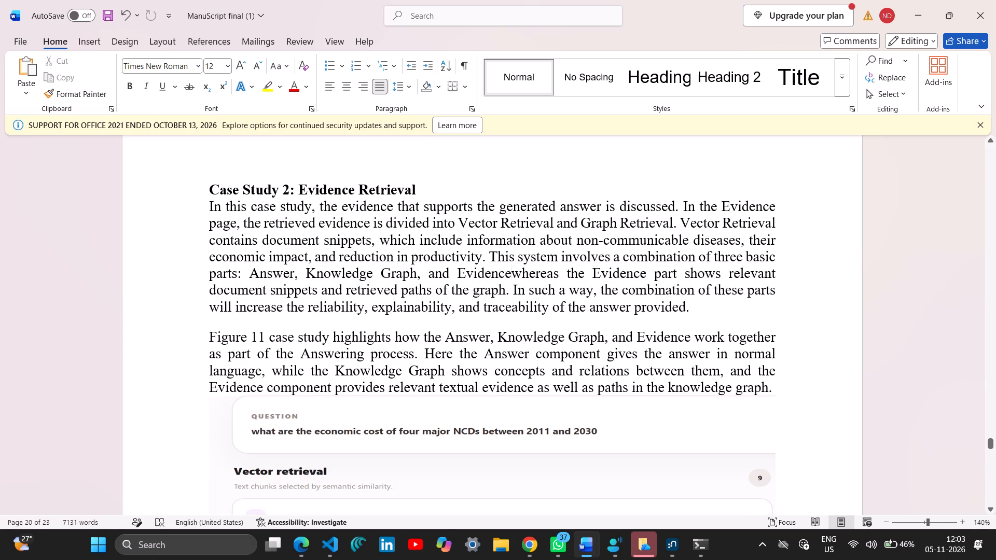
# Remove the empty line between the first Case Study 2 paragraph and the paragraph starting with "Figure 11".
pyautogui.click(692, 310)
pyautogui.press('Delete')
# Reduce the height of the Vector retrieval image slightly from its lower edge, keeping its full text width.
pyautogui.scroll(-2, 578, 416)
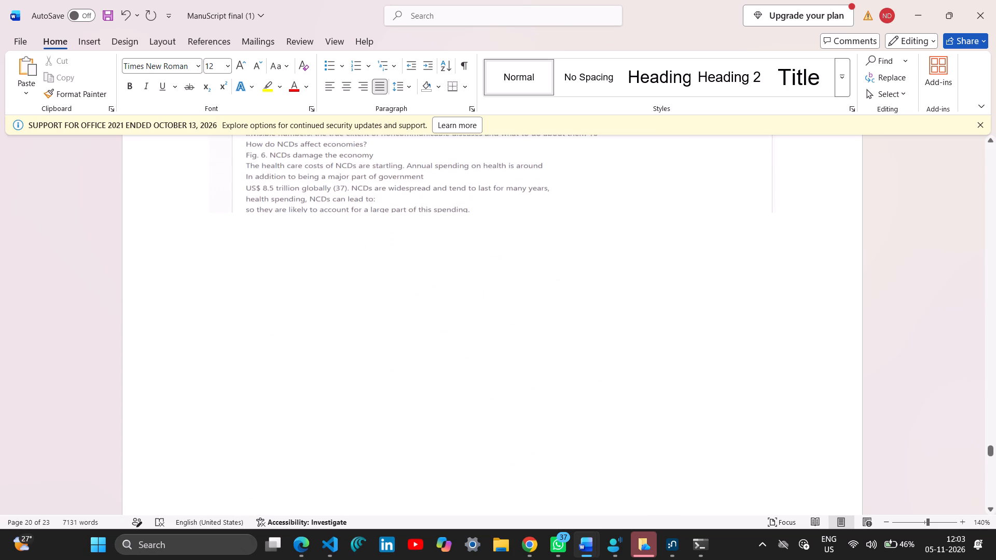
pyautogui.hscroll(1, 578, 416)
pyautogui.scroll(2, 578, 416)
pyautogui.scroll(-2, 578, 416)
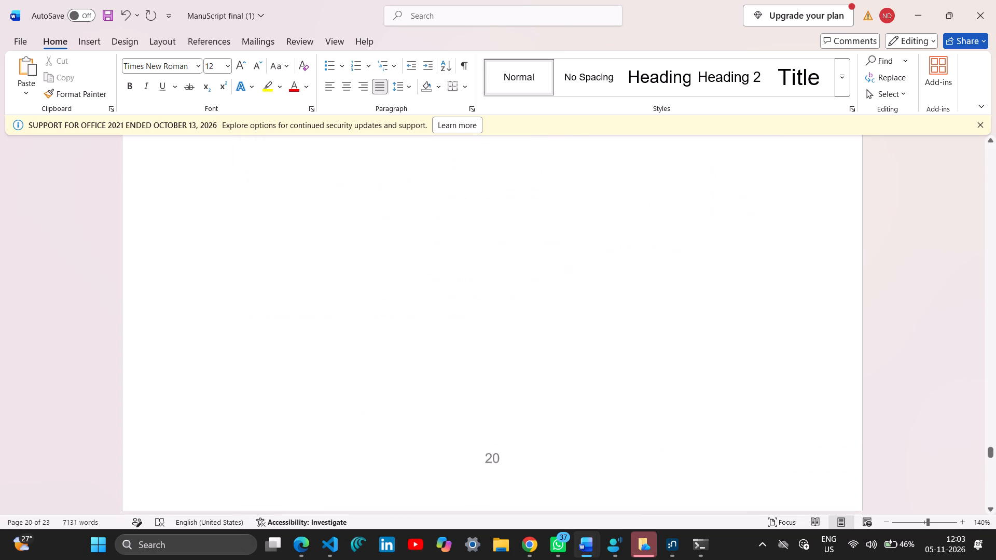
pyautogui.scroll(2, 578, 416)
pyautogui.click(578, 416)
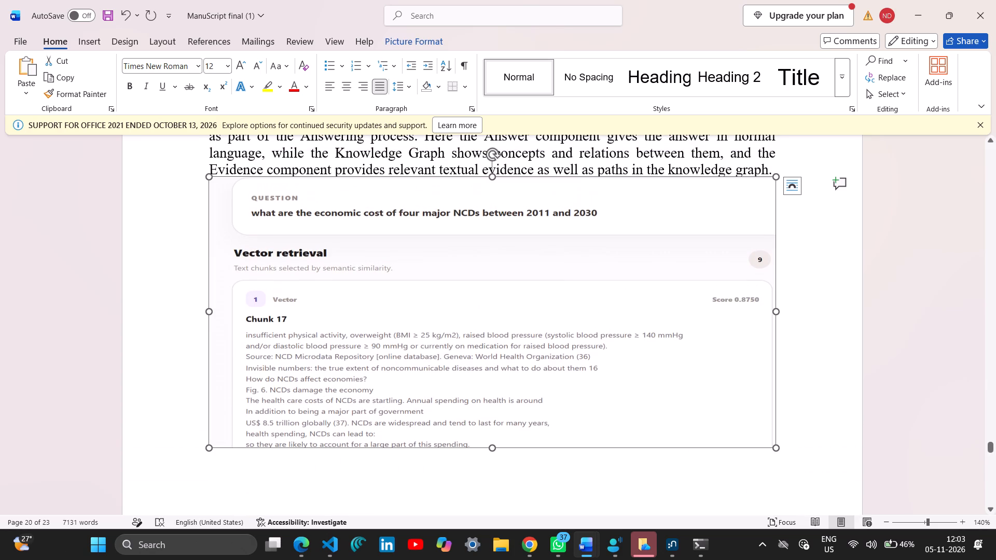
pyautogui.moveTo(492, 449); pyautogui.dragTo(495, 419)
# Copy the "Figure 12: Vector and Graph Retrieval Evidence" caption onto a new line directly below the Vector retrieval image.
pyautogui.click(784, 412)
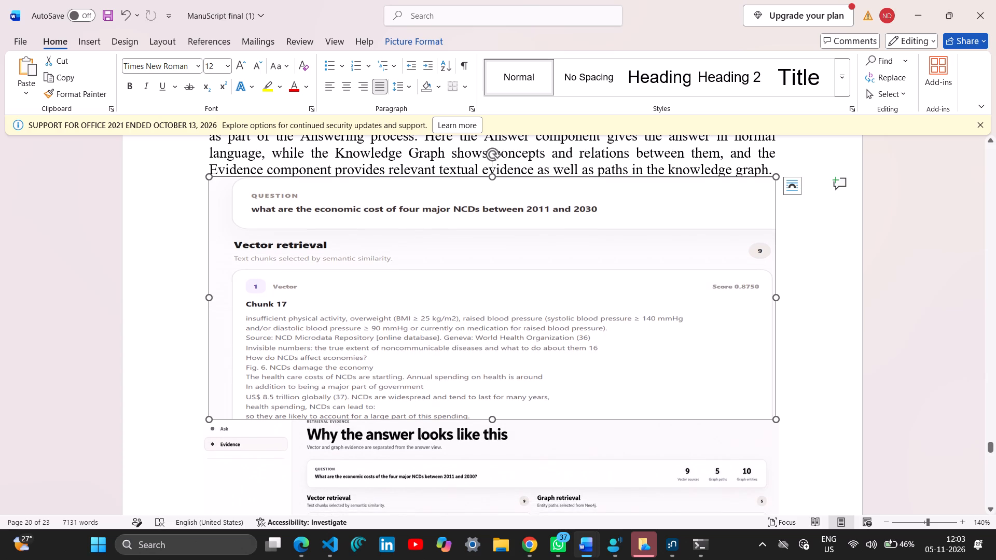
pyautogui.press('Return')
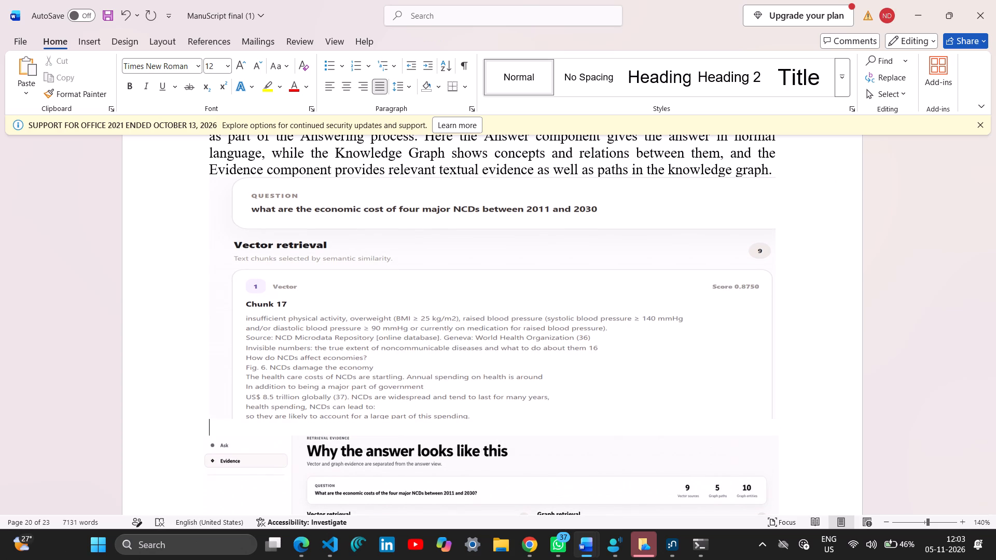
pyautogui.scroll(-3, 784, 417)
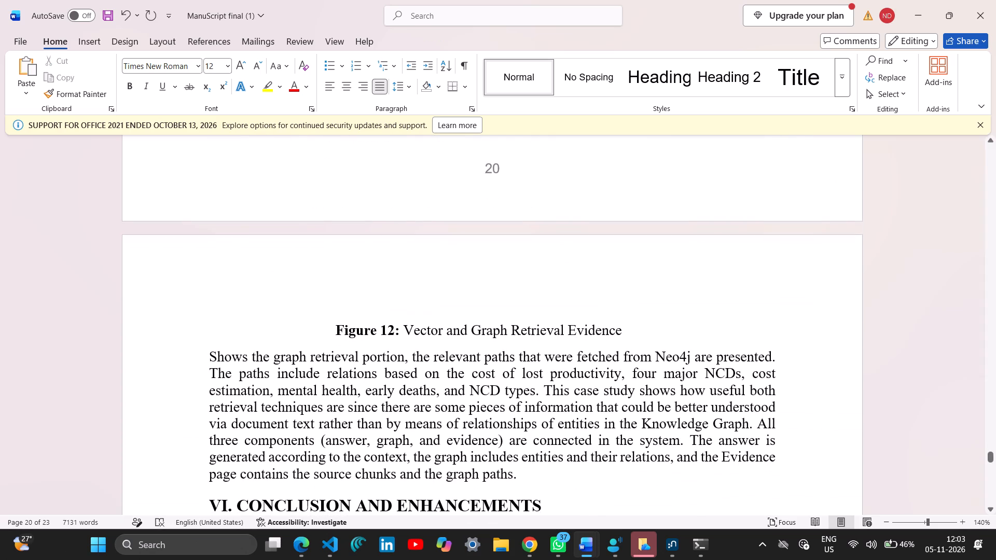
pyautogui.moveTo(323, 333); pyautogui.dragTo(437, 320)
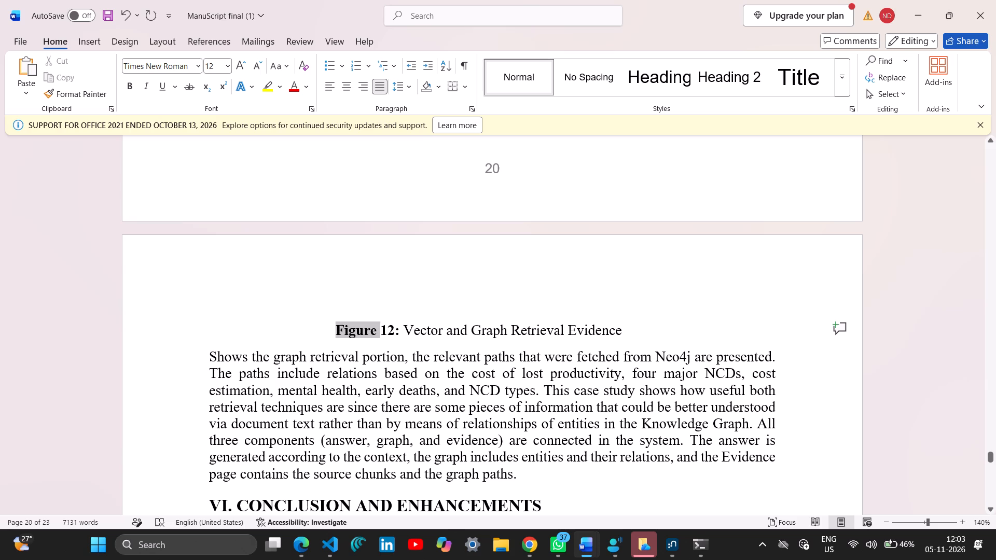
pyautogui.moveTo(437, 320); pyautogui.dragTo(631, 334)
pyautogui.hotkey('ctrl', 'c')
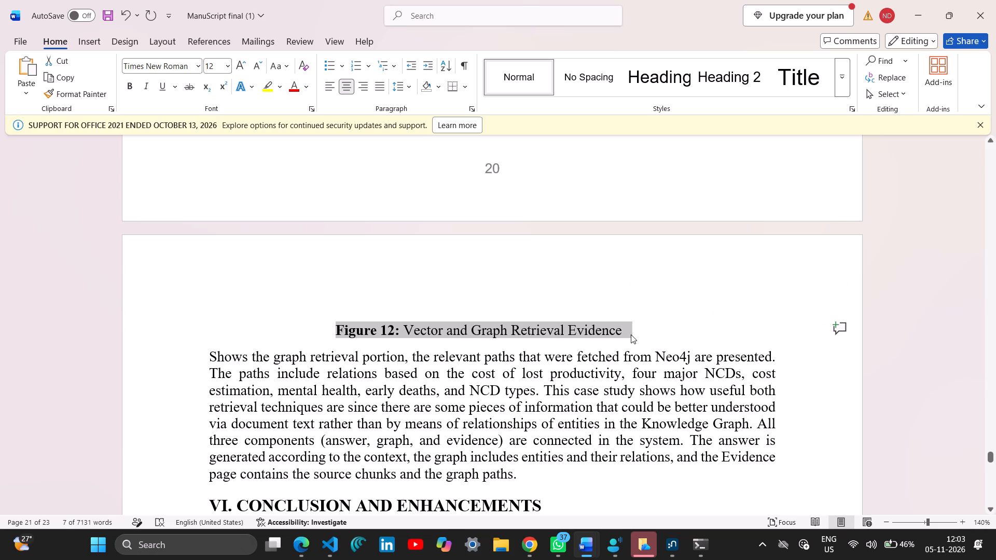
pyautogui.scroll(2, 631, 334)
pyautogui.scroll(-1, 631, 334)
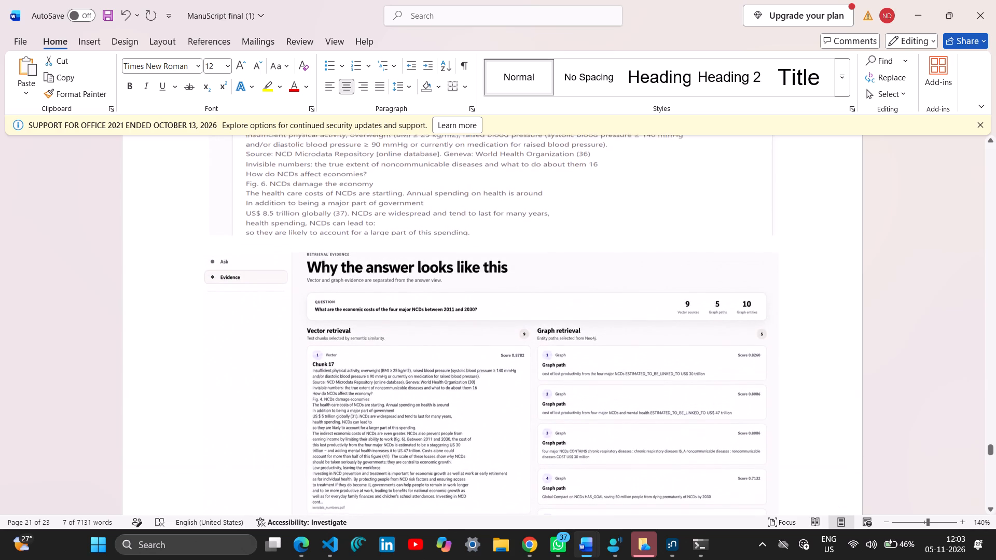
pyautogui.scroll(-1, 631, 334)
pyautogui.scroll(3, 631, 334)
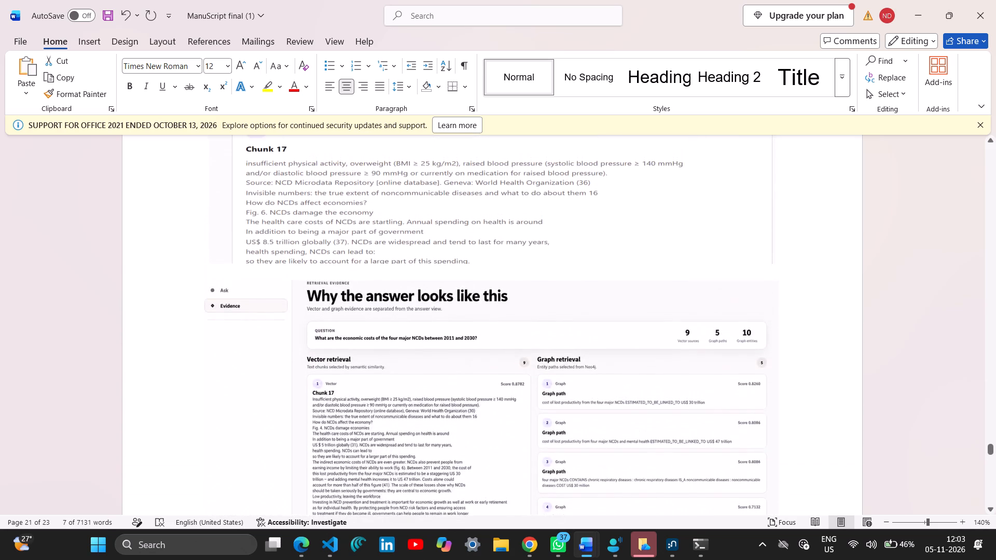
pyautogui.scroll(1, 631, 334)
pyautogui.scroll(-1, 713, 421)
pyautogui.scroll(1, 768, 351)
pyautogui.click(793, 369)
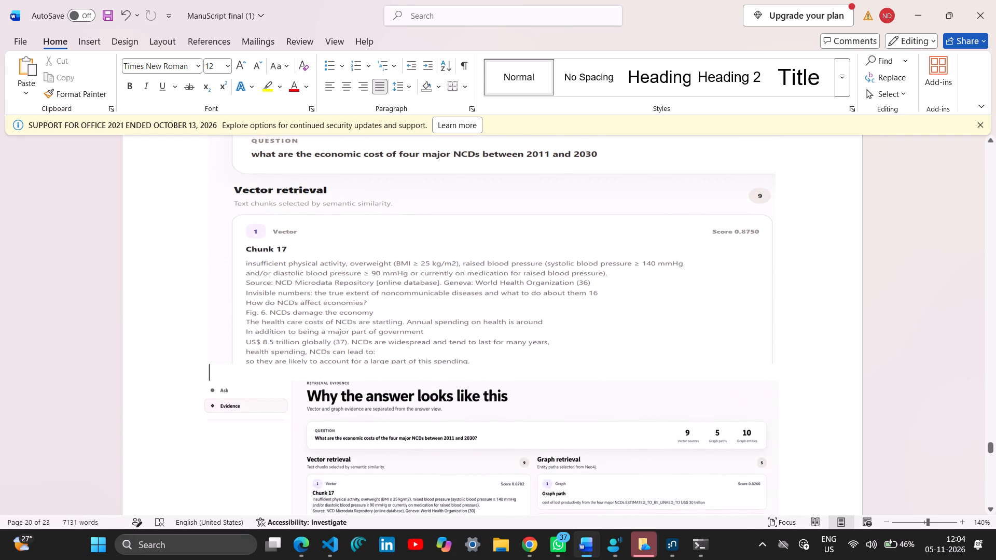
pyautogui.hotkey('ctrl', 'v')
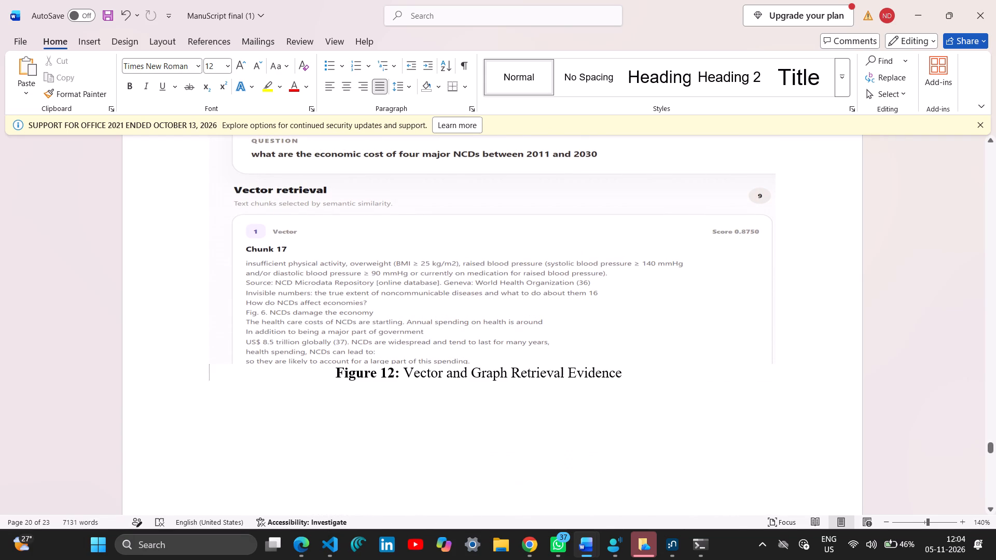
# Change the copied caption below the Vector retrieval image to "Figure 11: Vector Retrieval Evidence".
pyautogui.click(396, 371)
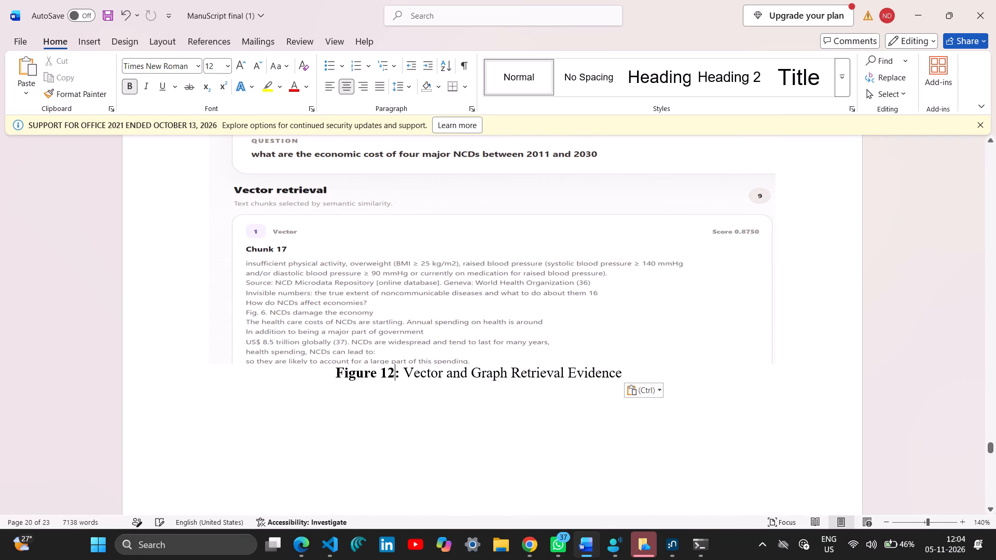
pyautogui.press('BackSpace')
pyautogui.press('1')
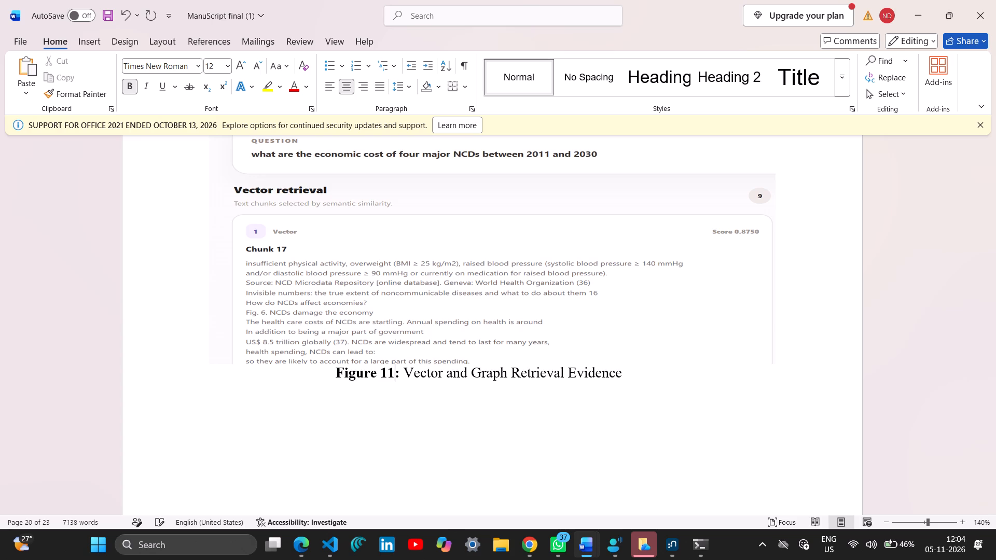
pyautogui.click(513, 371)
pyautogui.press('BackSpace')
pyautogui.press('BackSpace')
pyautogui.press('BackSpace')
pyautogui.press('BackSpace')
pyautogui.press('BackSpace')
pyautogui.press('BackSpace')
pyautogui.press('BackSpace')
pyautogui.press('BackSpace')
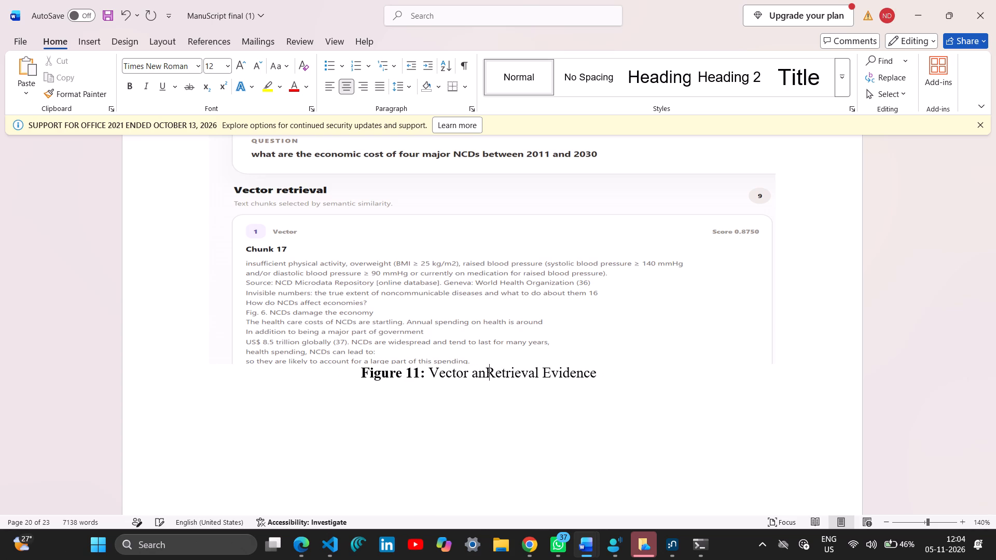
pyautogui.press('BackSpace')
pyautogui.press('BackSpace')
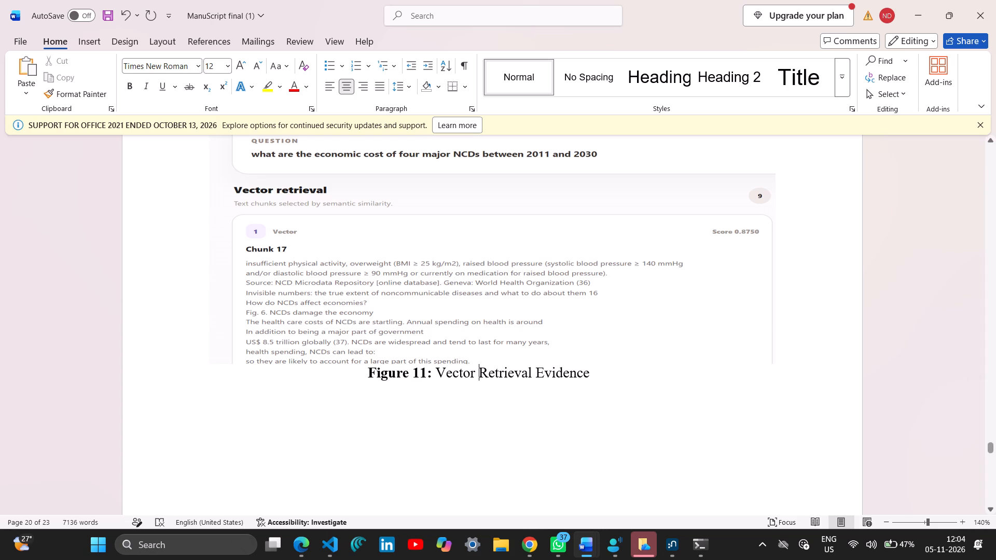
# Review the page layout around the Vector retrieval image and read the Figure 11 paragraph above it.
pyautogui.scroll(-1, 398, 385)
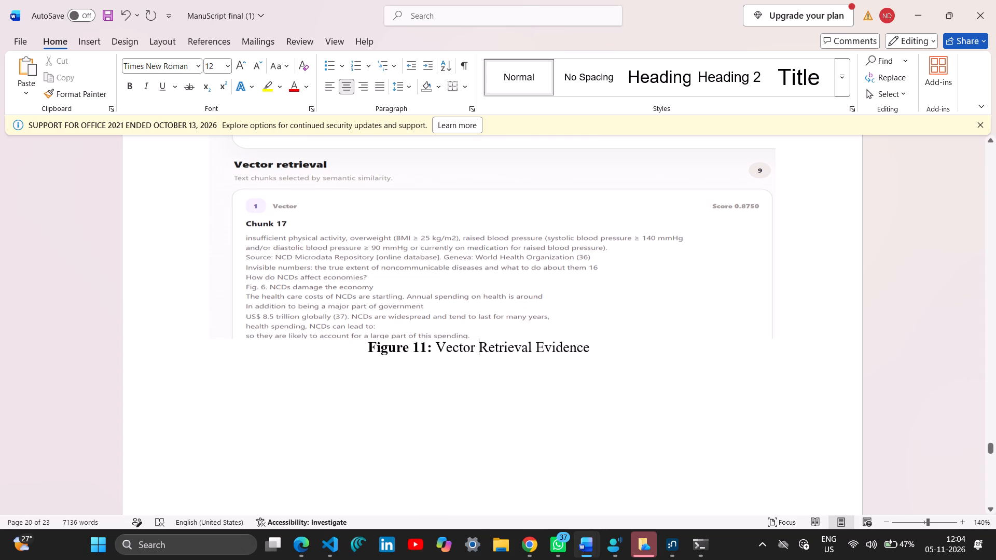
pyautogui.scroll(-2, 365, 346)
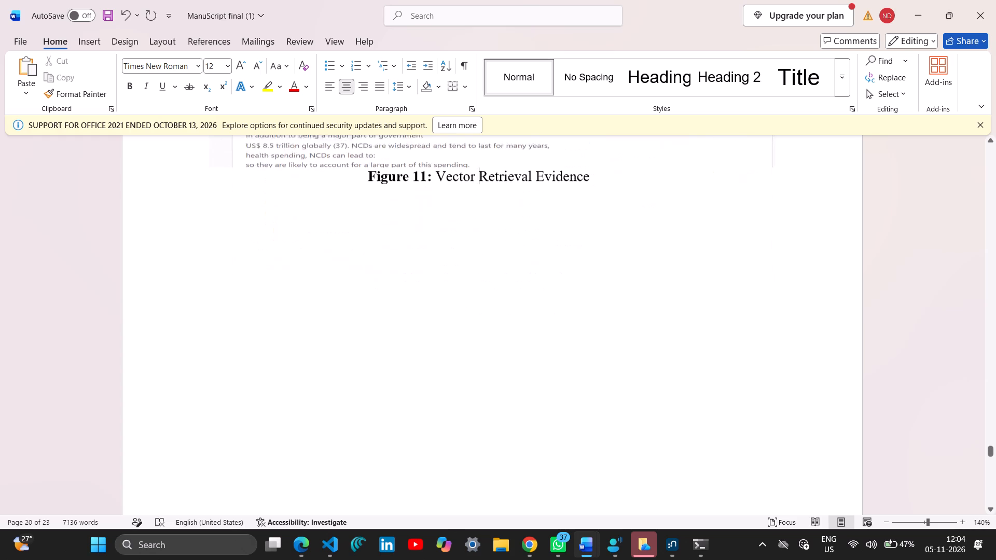
pyautogui.hscroll(1, 365, 346)
pyautogui.scroll(3, 365, 346)
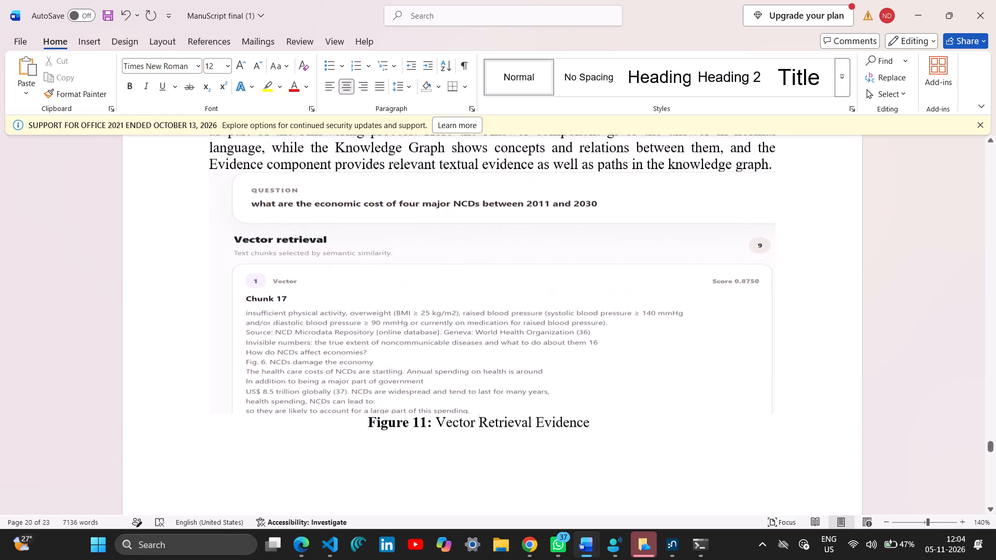
pyautogui.scroll(2, 365, 346)
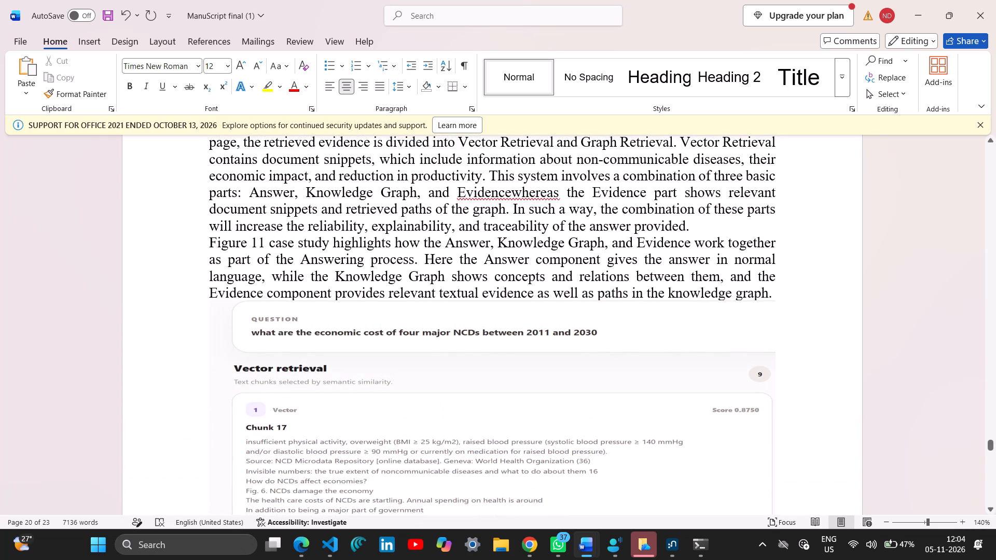
pyautogui.click(351, 245)
pyautogui.click(343, 257)
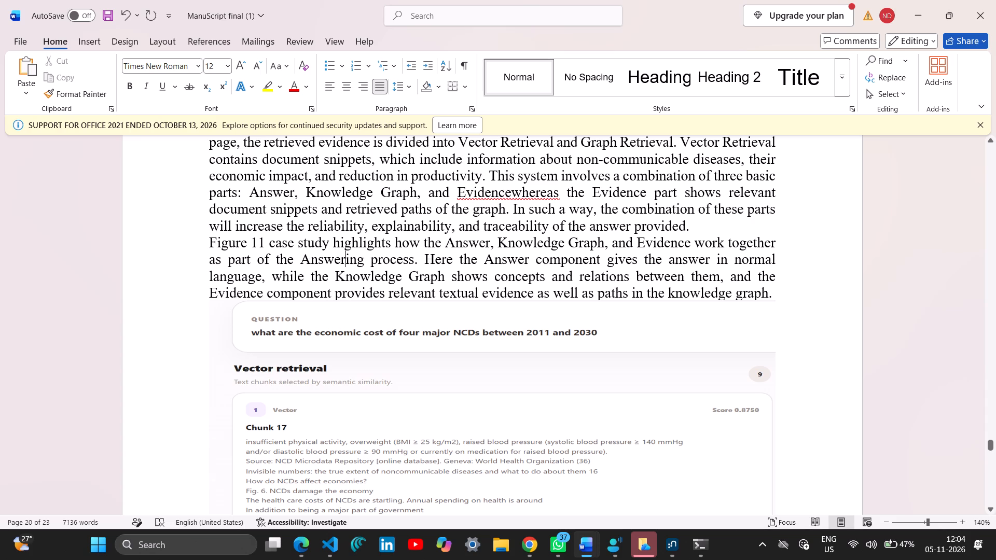
pyautogui.click(426, 260)
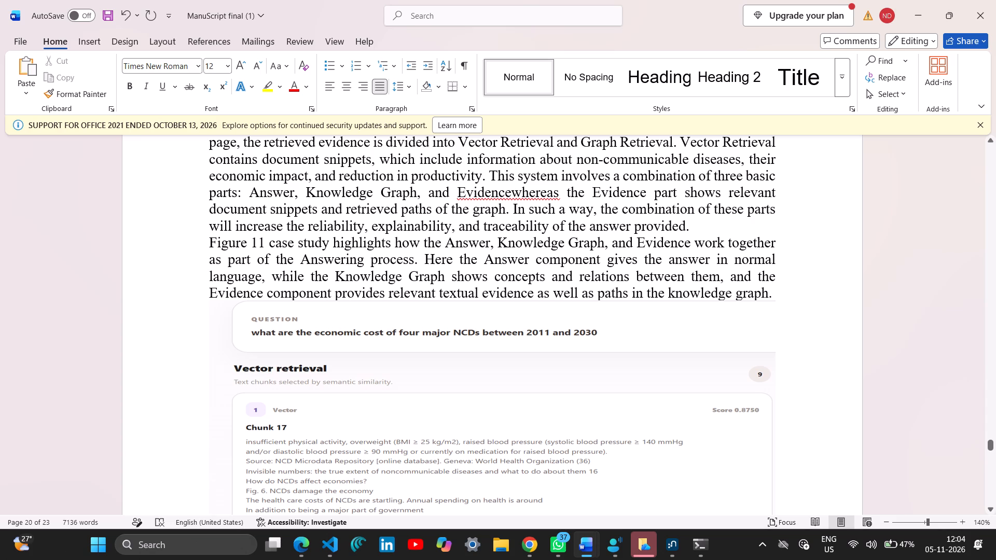
pyautogui.click(318, 277)
# Delete the text from "Here the Answer component gives" through "between them, and" in the Figure 11 paragraph, keeping "the Evidence component".
pyautogui.click(514, 247)
pyautogui.moveTo(499, 244); pyautogui.dragTo(552, 240)
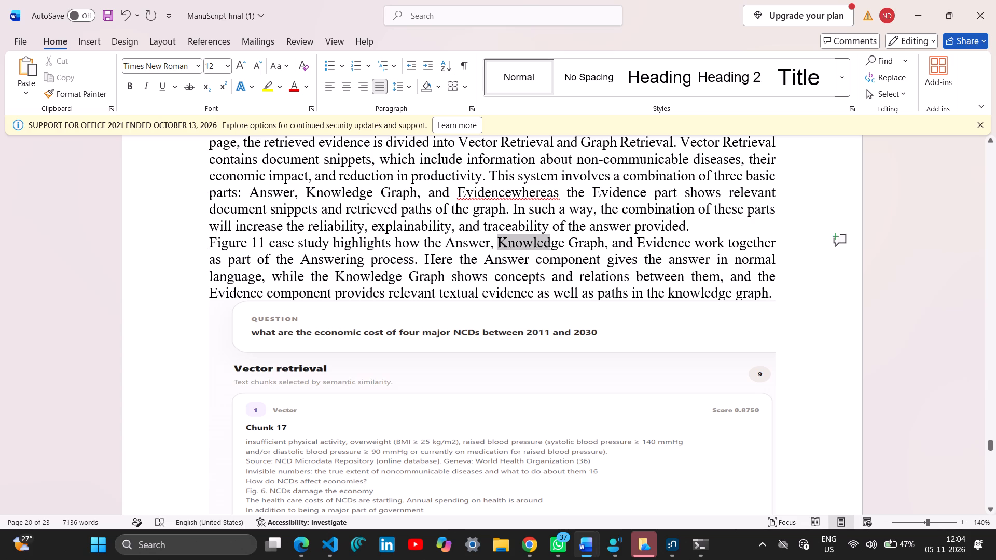
pyautogui.moveTo(552, 240); pyautogui.dragTo(600, 250)
pyautogui.click(600, 250)
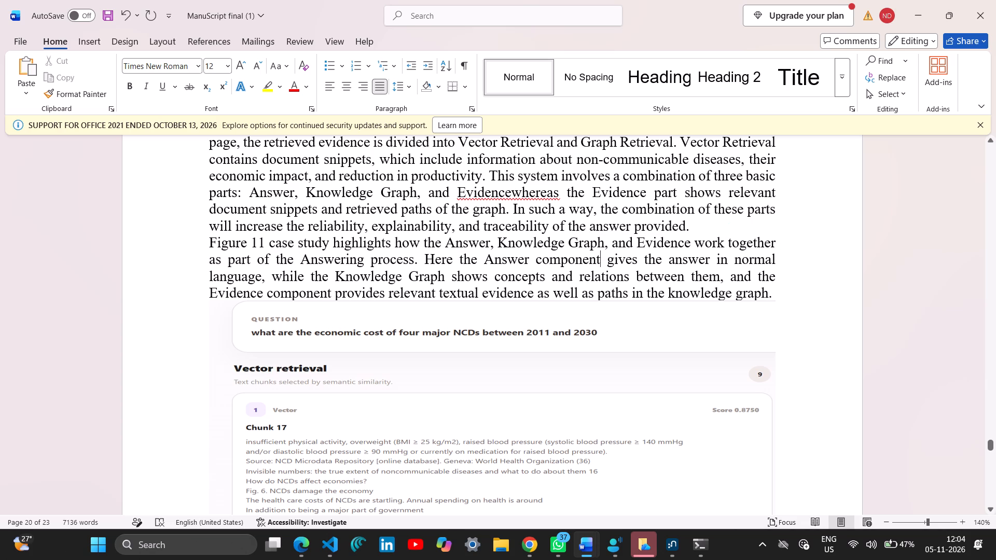
pyautogui.moveTo(422, 256); pyautogui.dragTo(519, 282)
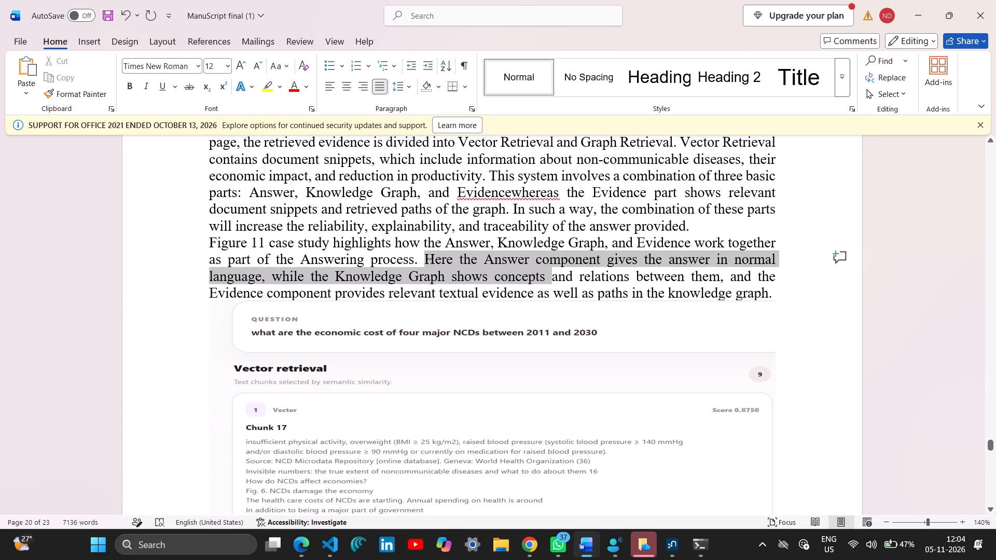
pyautogui.moveTo(519, 282); pyautogui.dragTo(654, 279)
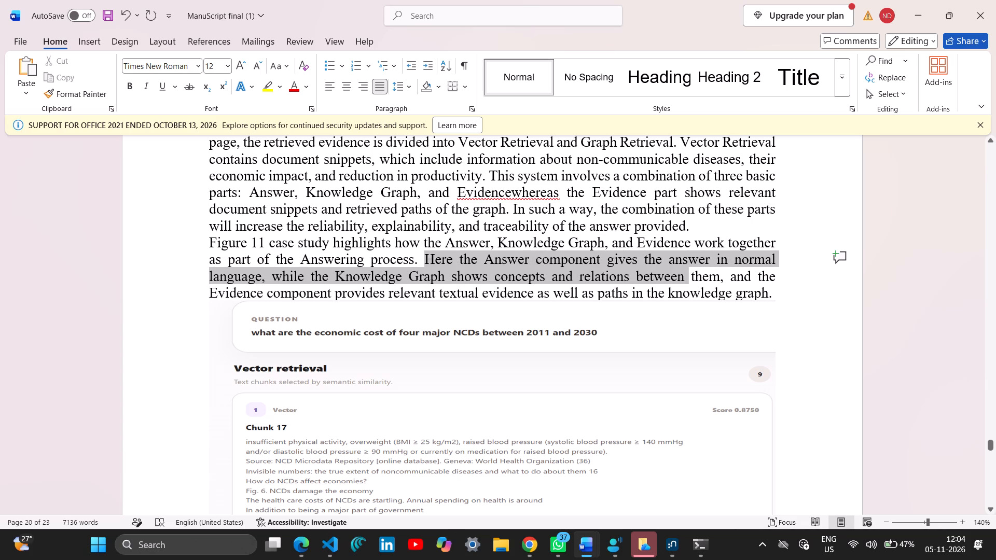
pyautogui.moveTo(654, 279); pyautogui.dragTo(776, 277)
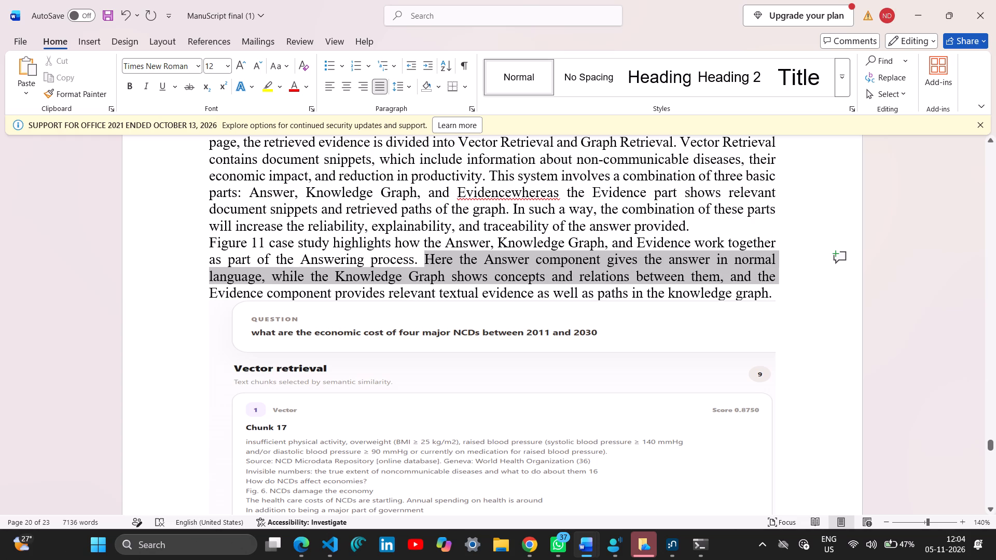
pyautogui.moveTo(776, 277); pyautogui.dragTo(744, 272)
pyautogui.press('BackSpace')
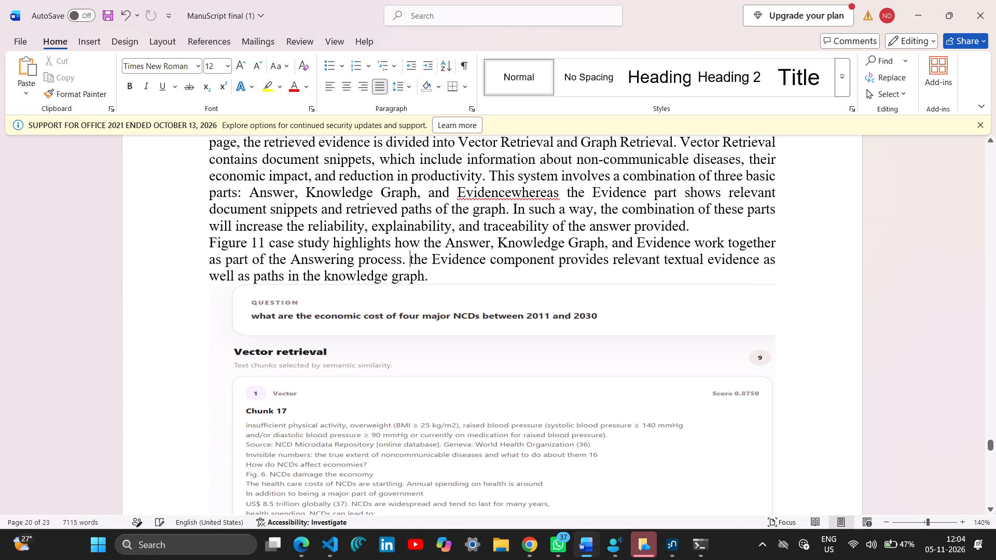
# Check the layout around the combined evidence image and place the insertion point on the blank line between the Figure 11 caption and that image.
pyautogui.click(262, 241)
pyautogui.scroll(-1, 304, 368)
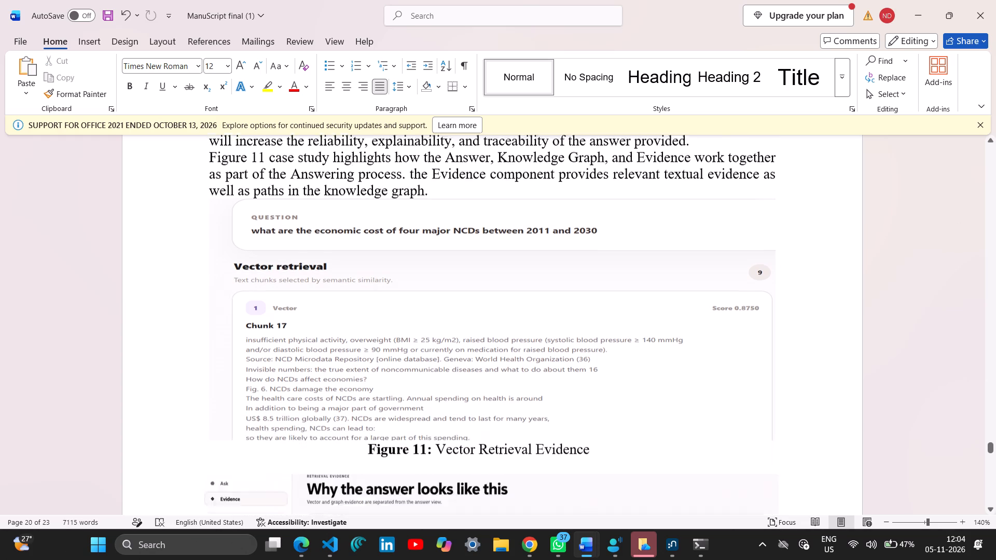
pyautogui.scroll(-1, 304, 368)
pyautogui.scroll(-1, 389, 379)
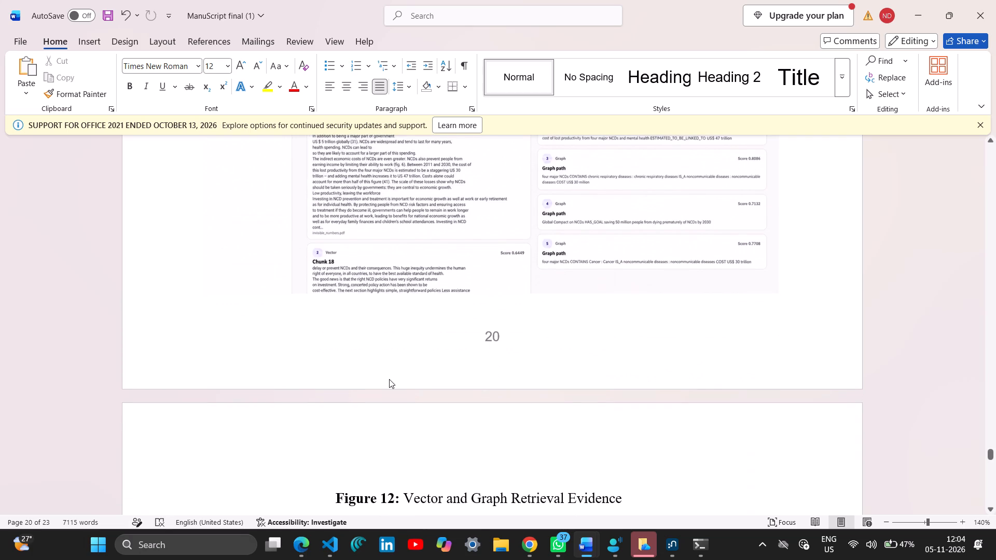
pyautogui.scroll(1, 389, 379)
pyautogui.click(444, 369)
pyautogui.scroll(1, 444, 369)
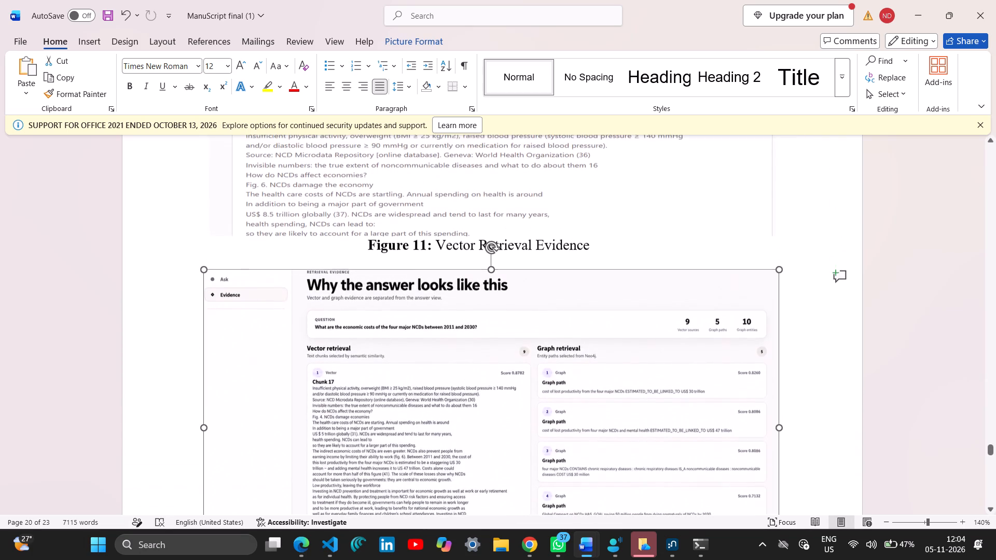
pyautogui.click(598, 264)
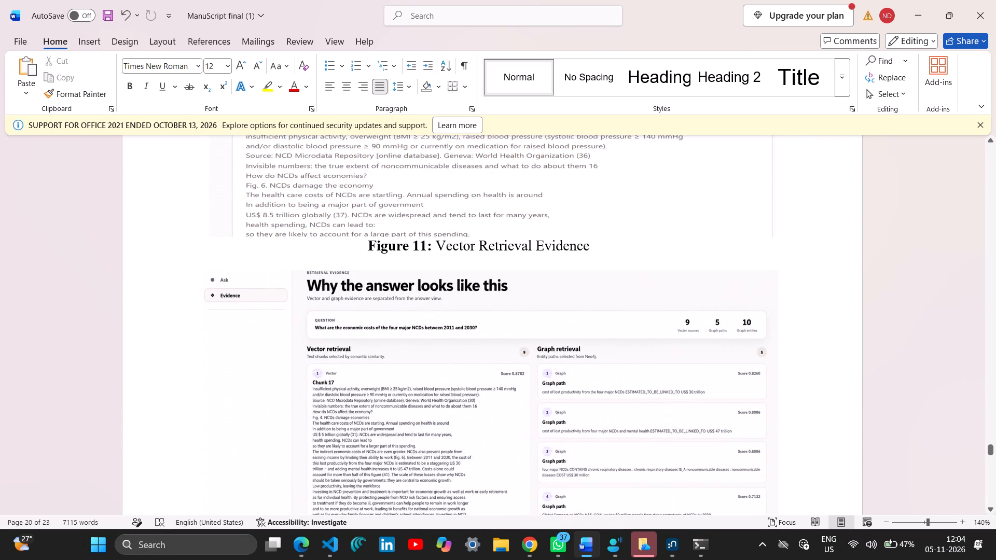
# Switch to the frontend page in Chrome and capture a screenshot of the Graph retrieval section, from its heading through the third graph path card.
pyautogui.click(534, 535)
pyautogui.click(90, 0)
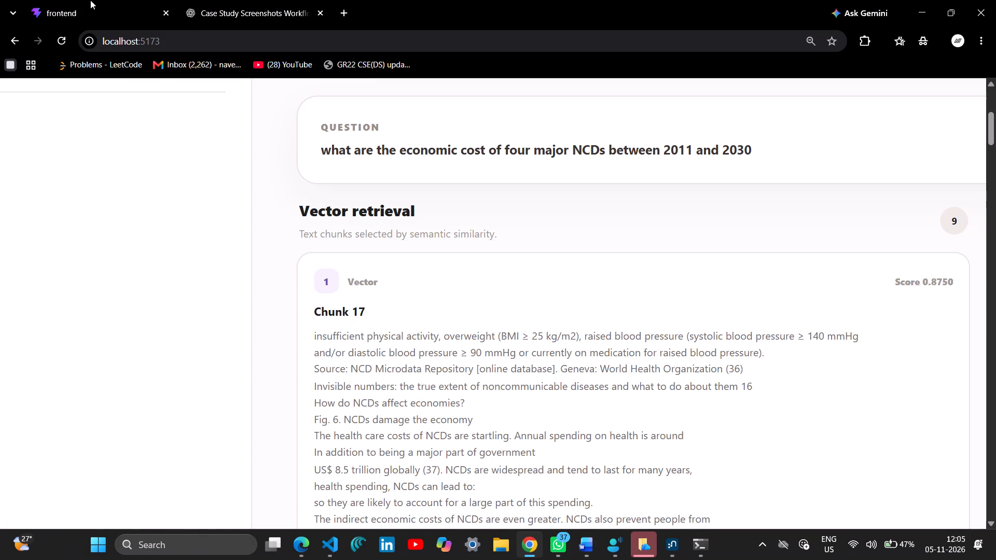
pyautogui.hscroll(-14, 569, 286)
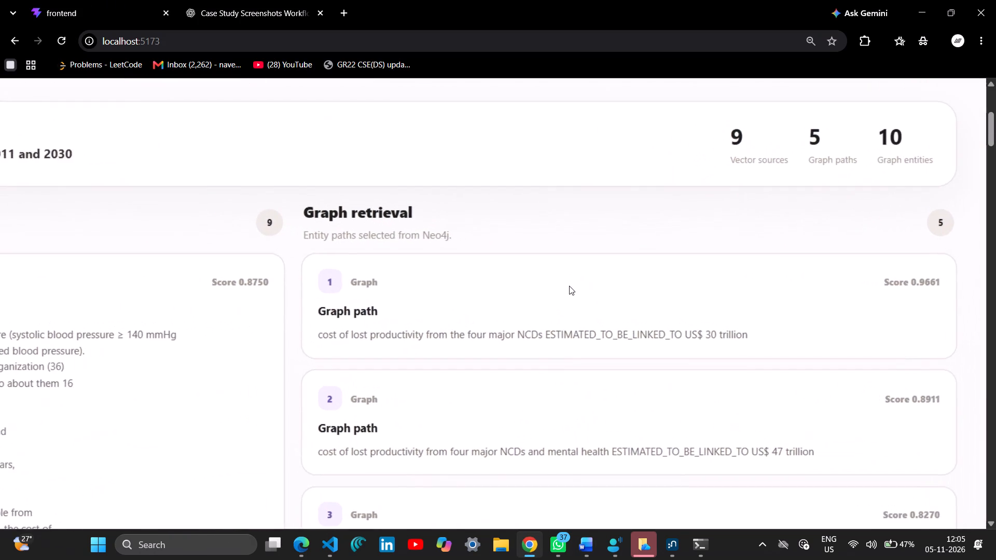
pyautogui.hscroll(-2, 569, 286)
pyautogui.scroll(-2, 569, 286)
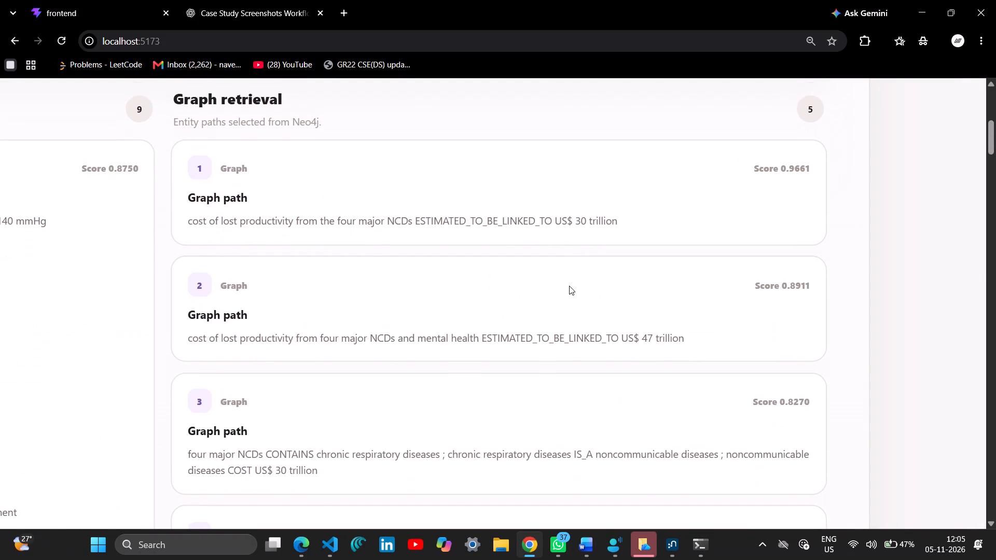
pyautogui.hscroll(-1, 569, 286)
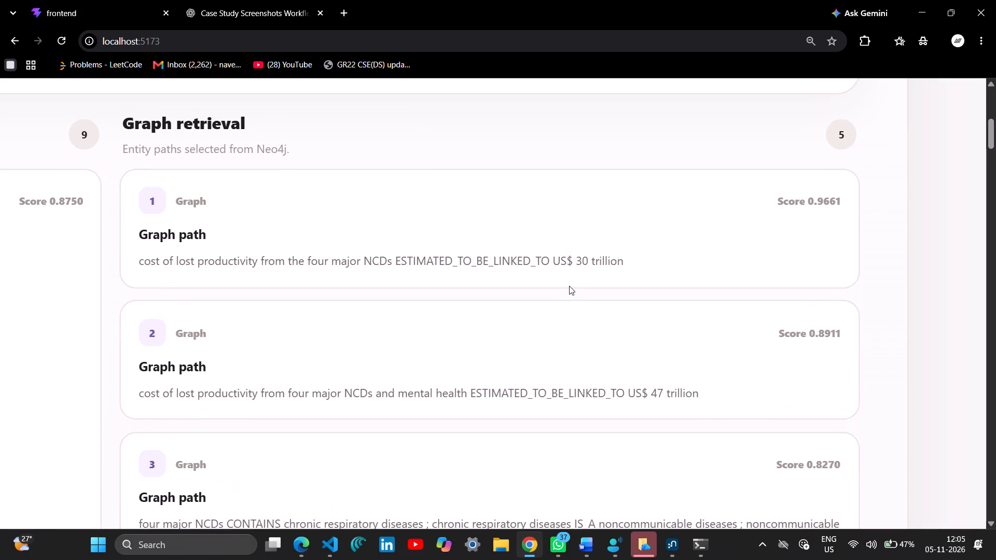
pyautogui.hscroll(-1, 569, 286)
pyautogui.scroll(-1, 569, 286)
pyautogui.hscroll(-1, 569, 286)
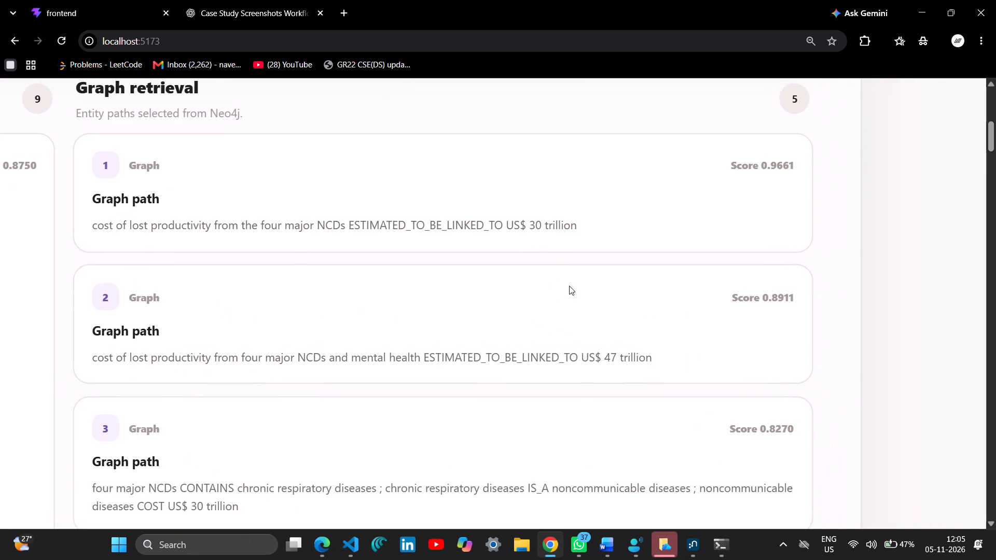
pyautogui.hscroll(-1, 569, 286)
pyautogui.hscroll(1, 569, 286)
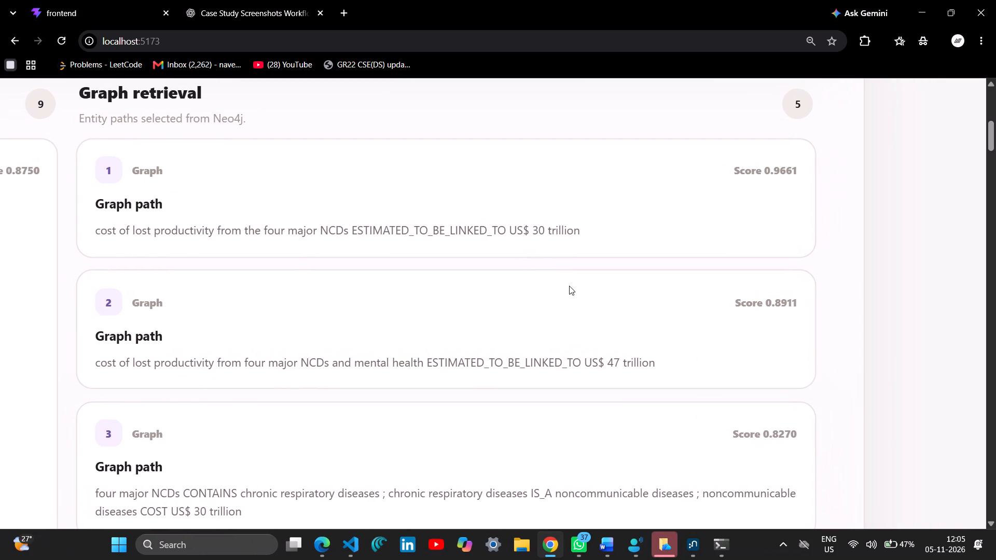
pyautogui.hscroll(2, 569, 286)
pyautogui.press('shift+super+s')
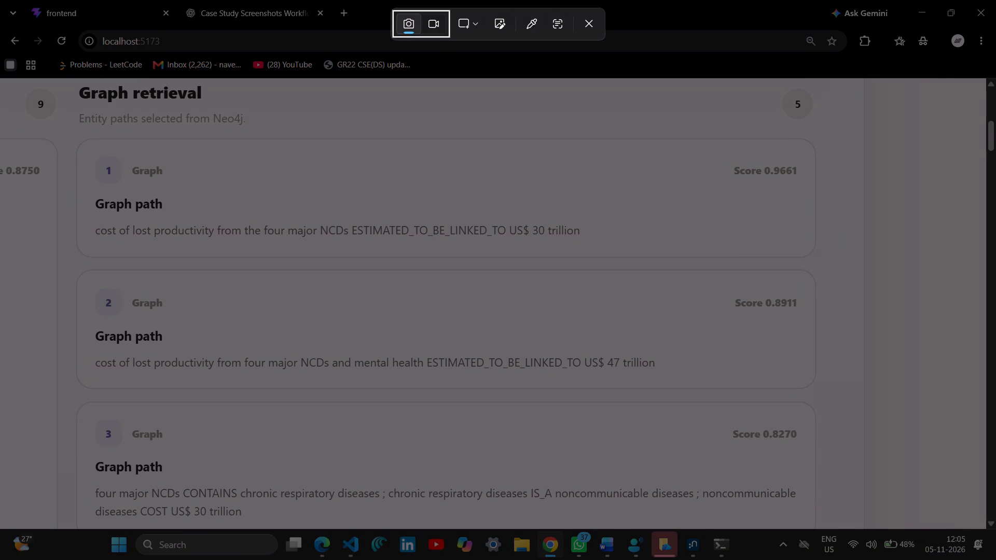
pyautogui.moveTo(74, 85); pyautogui.dragTo(439, 442)
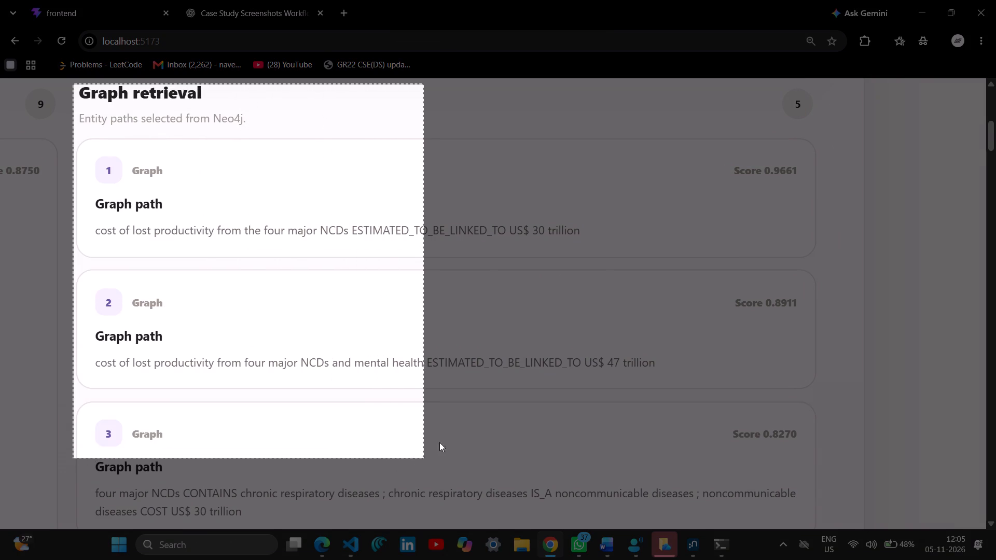
pyautogui.moveTo(439, 442); pyautogui.dragTo(843, 517)
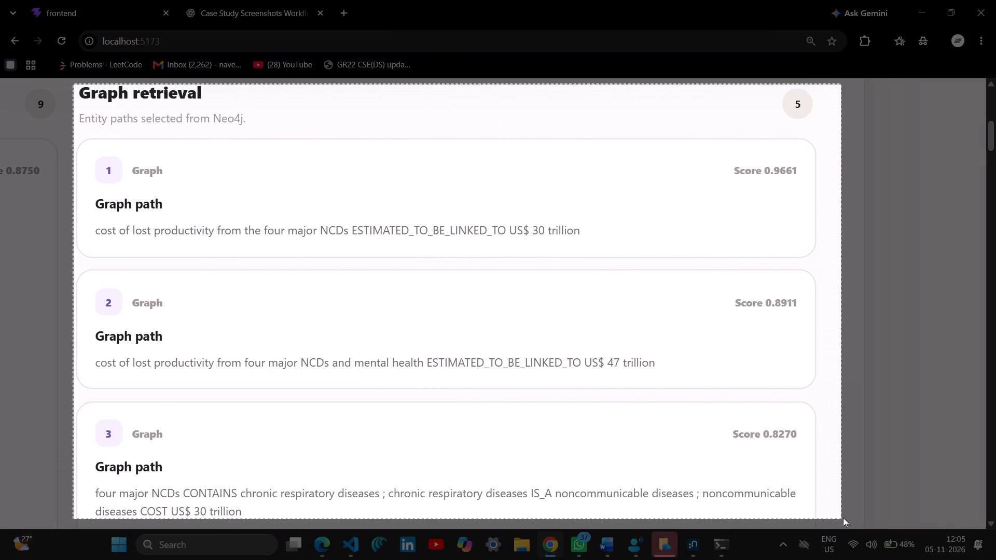
pyautogui.moveTo(843, 517); pyautogui.dragTo(845, 522)
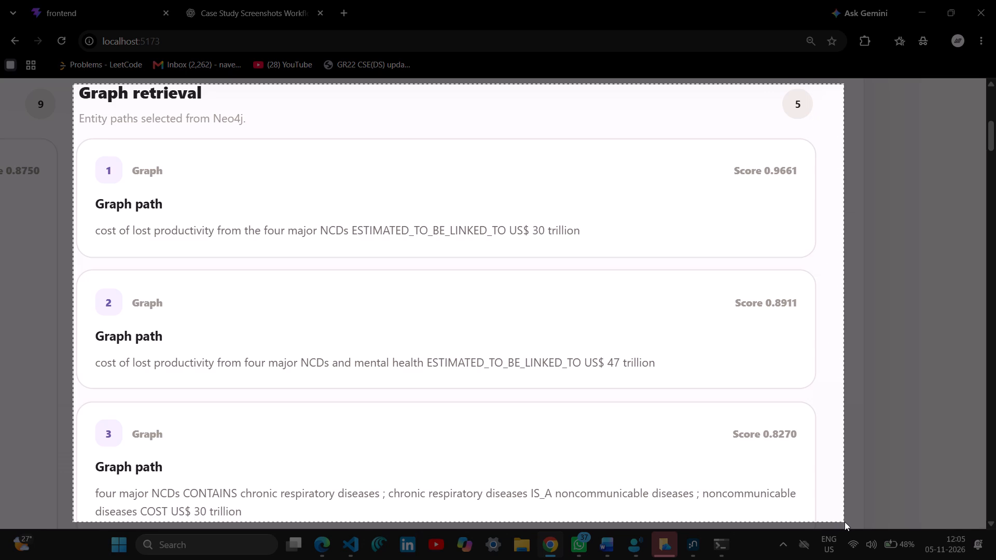
pyautogui.moveTo(845, 522); pyautogui.dragTo(854, 527)
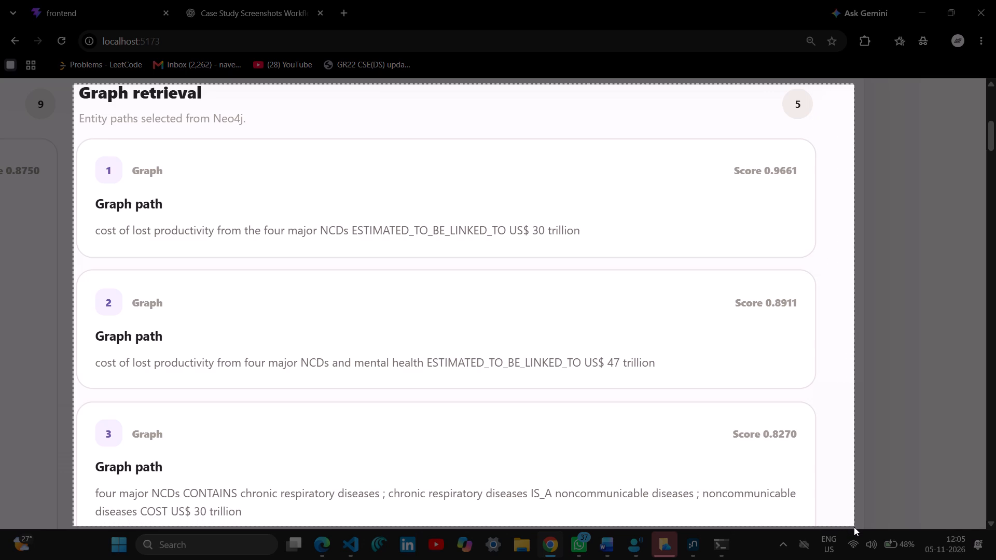
pyautogui.moveTo(854, 527); pyautogui.dragTo(854, 524)
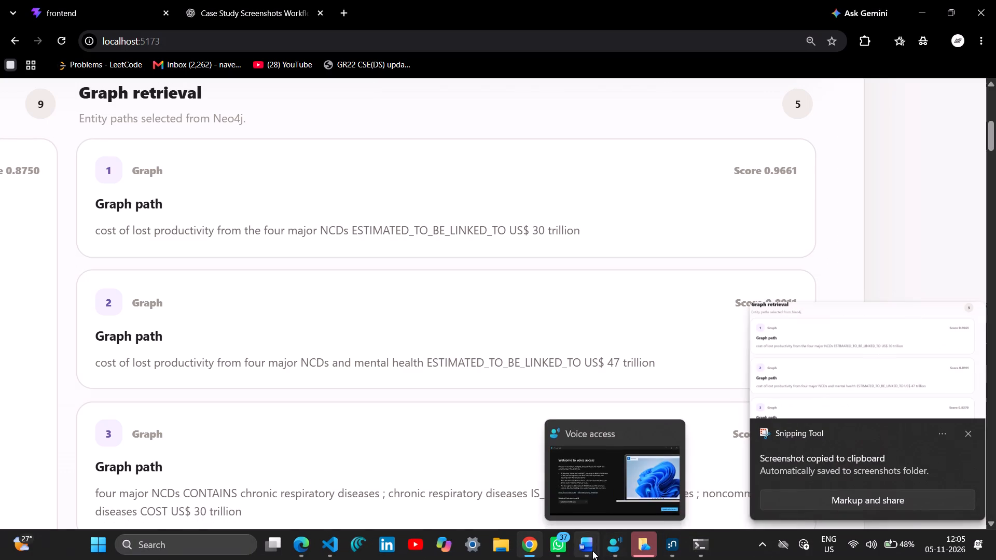
# Switch to the Word manuscript and paste the Graph retrieval screenshot below the Figure 11 caption.
pyautogui.click(592, 551)
pyautogui.click(492, 503)
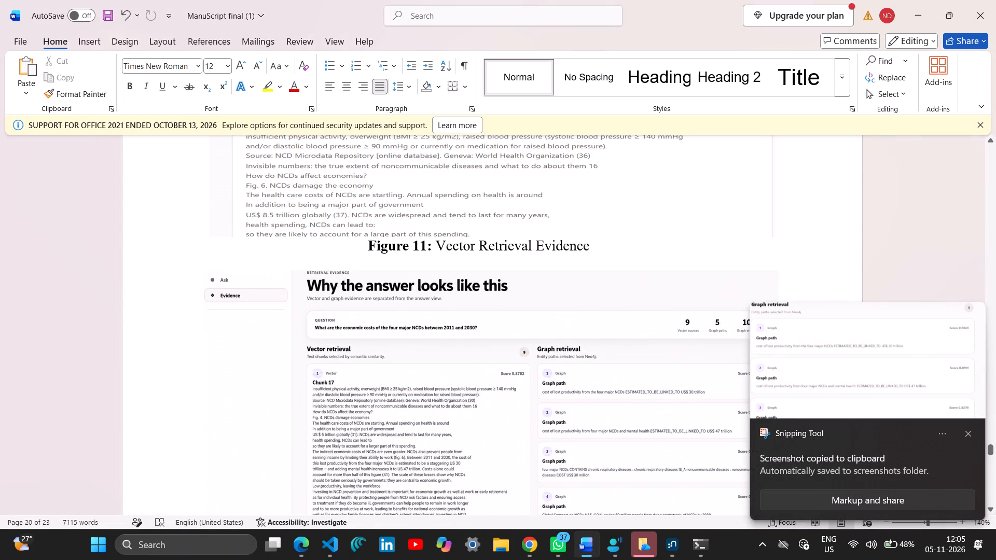
pyautogui.hotkey('ctrl', 'v')
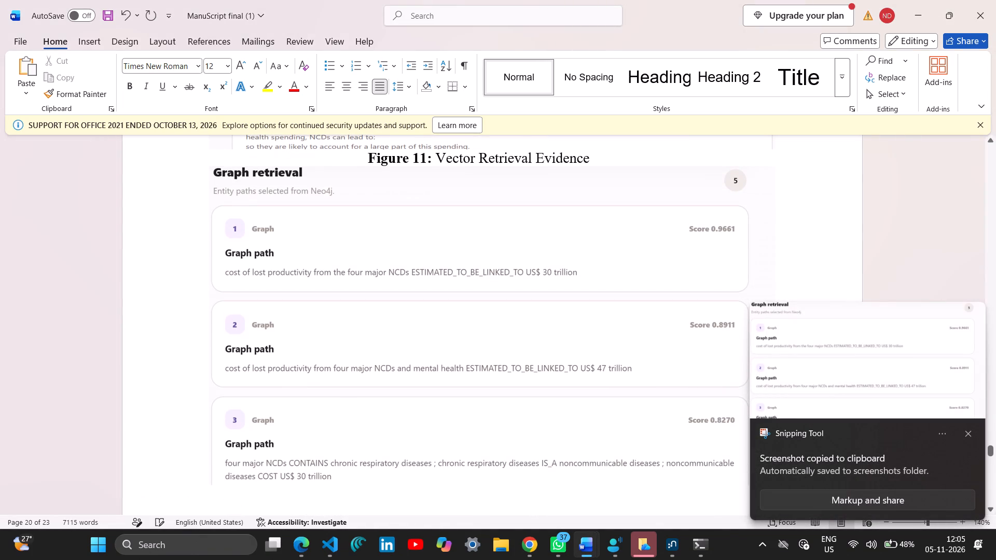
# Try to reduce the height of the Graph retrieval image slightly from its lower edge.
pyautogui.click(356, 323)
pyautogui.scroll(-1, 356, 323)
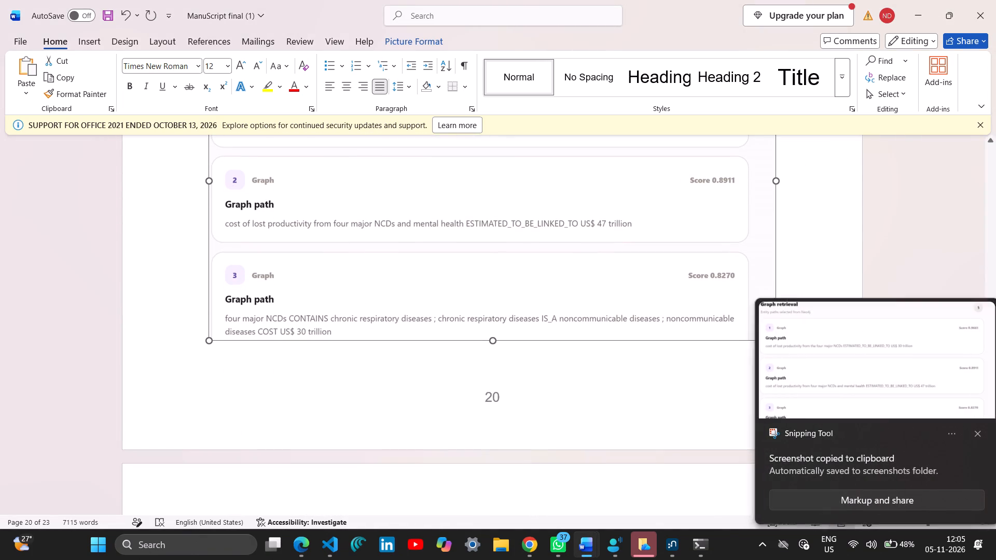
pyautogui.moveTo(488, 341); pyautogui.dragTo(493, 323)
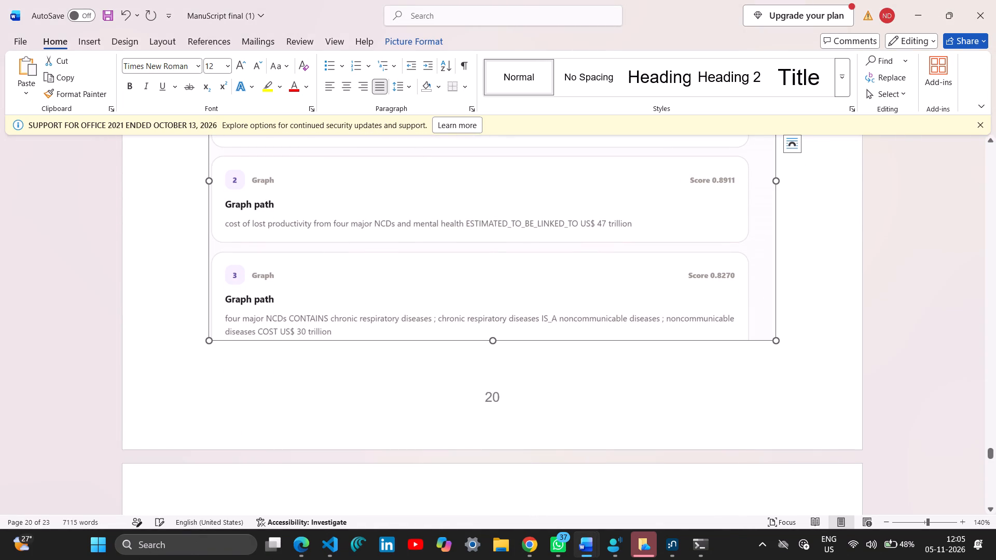
# Insert the previously copied "Figure 12: Vector and Graph Retrieval Evidence" caption on a new line below the Graph retrieval image and center it.
pyautogui.click(783, 343)
pyautogui.press('Return')
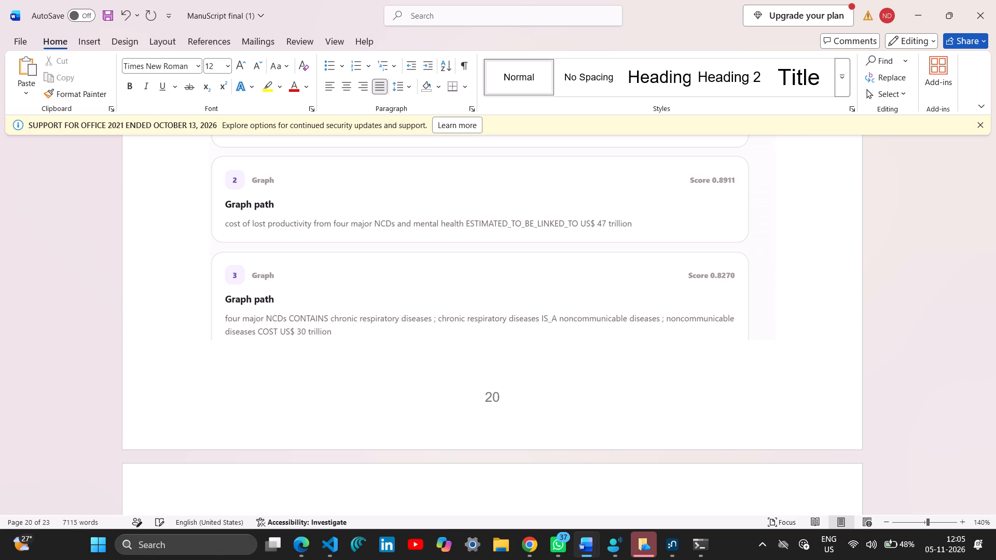
pyautogui.press('super+v')
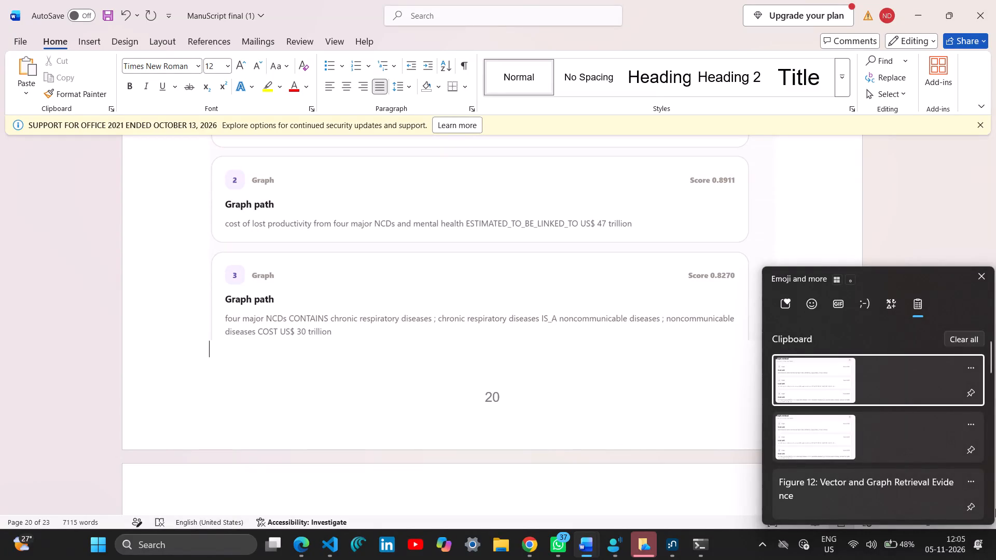
pyautogui.click(891, 495)
pyautogui.hotkey('ctrl', 'v')
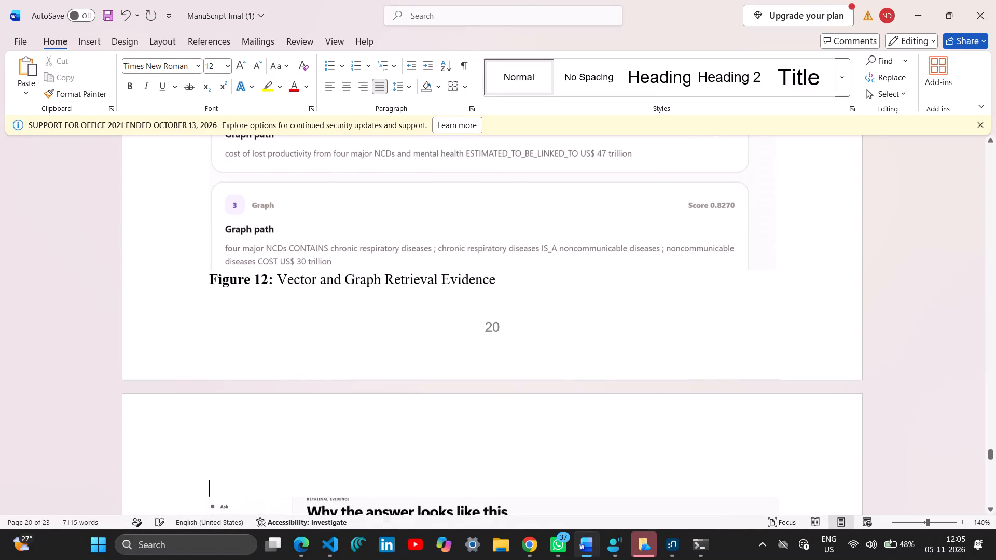
pyautogui.click(208, 270)
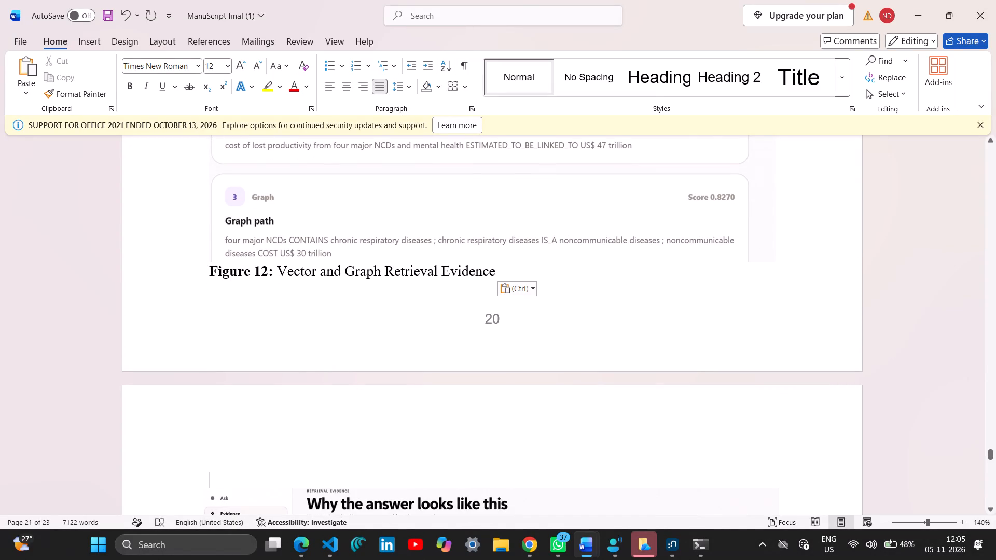
pyautogui.click(349, 79)
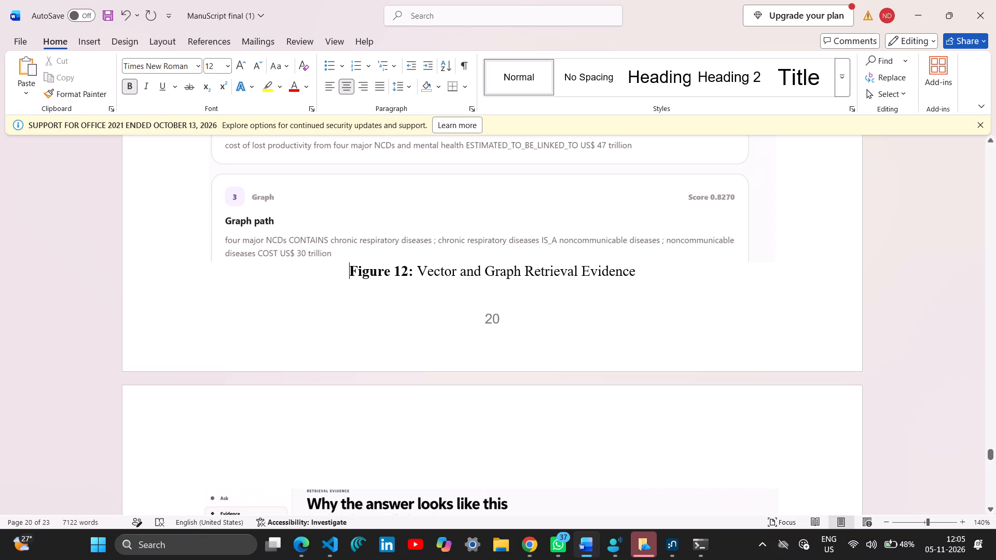
# Shorten the caption below the Graph retrieval image to "Figure 12: Graph Retrieval Evidence".
pyautogui.moveTo(483, 274); pyautogui.dragTo(428, 272)
pyautogui.press('BackSpace')
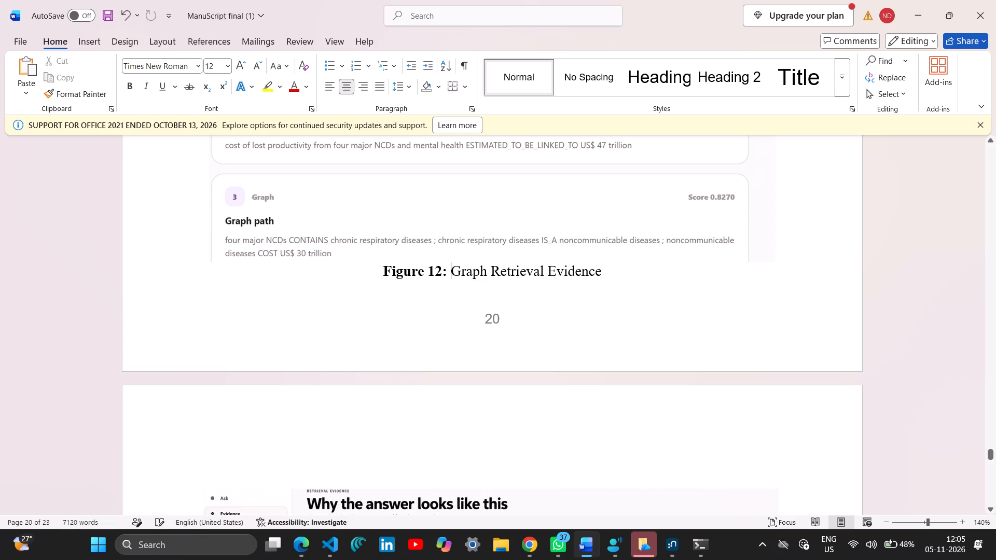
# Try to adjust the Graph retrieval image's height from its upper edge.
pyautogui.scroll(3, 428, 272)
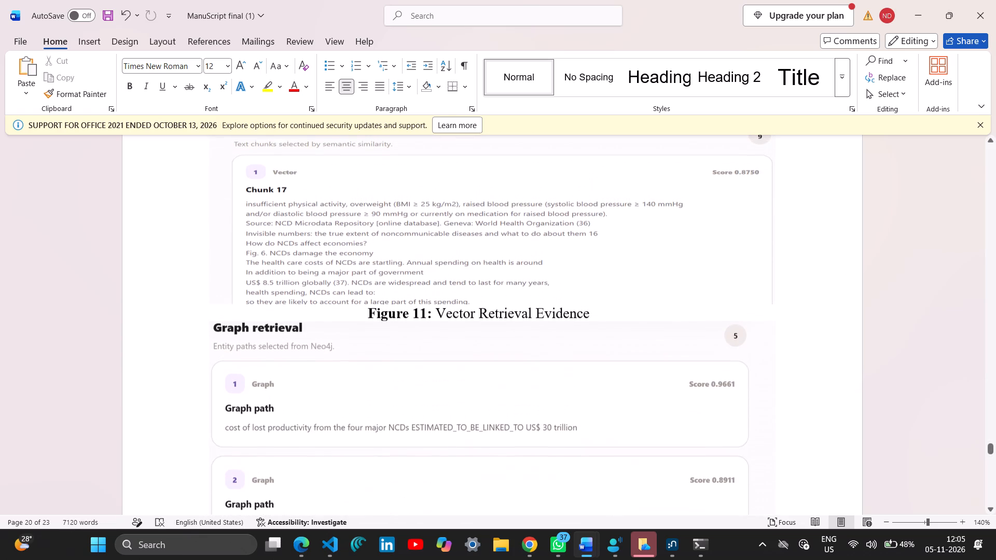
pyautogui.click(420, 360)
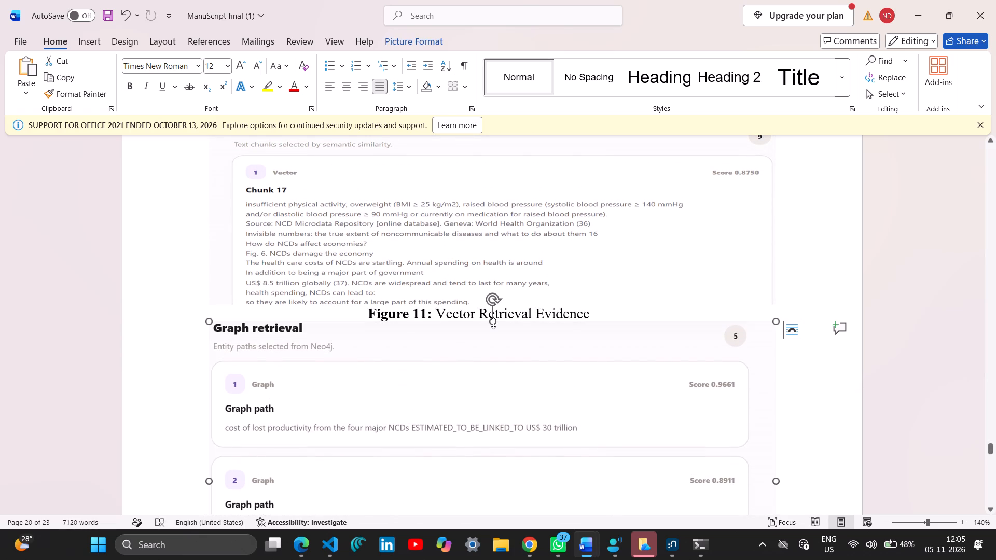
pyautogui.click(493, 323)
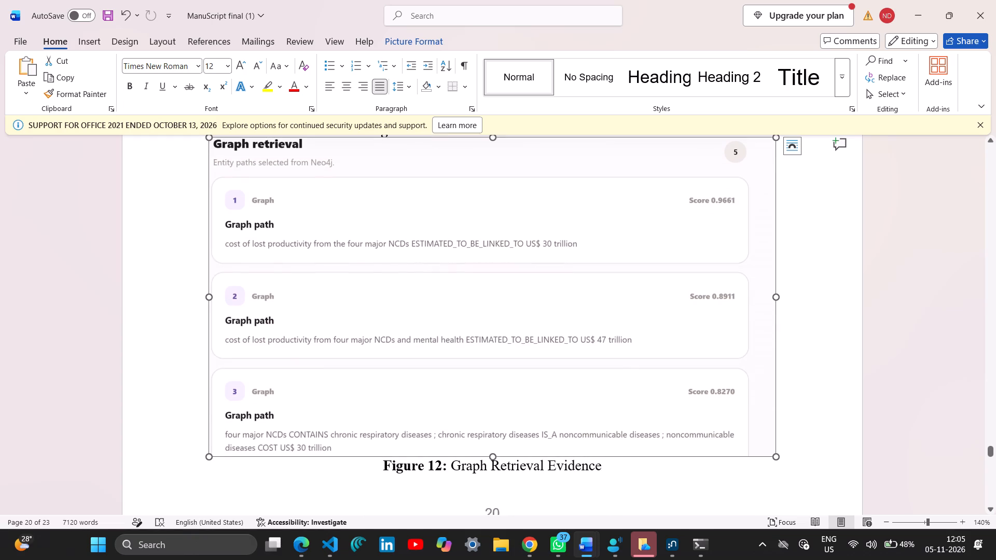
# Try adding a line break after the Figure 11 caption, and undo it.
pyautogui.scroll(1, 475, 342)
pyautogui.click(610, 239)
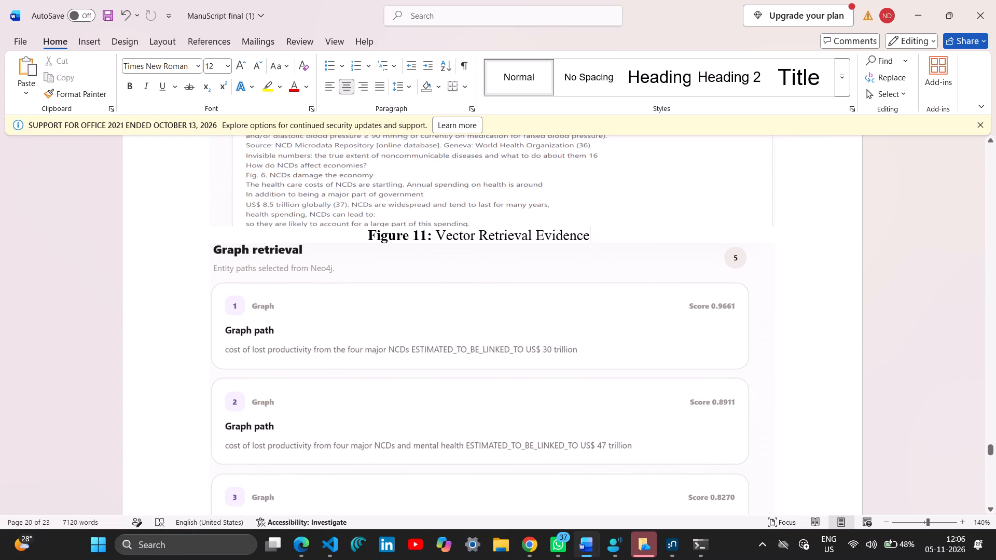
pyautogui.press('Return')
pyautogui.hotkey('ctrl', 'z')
# Adjust the Vector retrieval image's height slightly from its lower edge, above the Figure 11 caption.
pyautogui.click(485, 214)
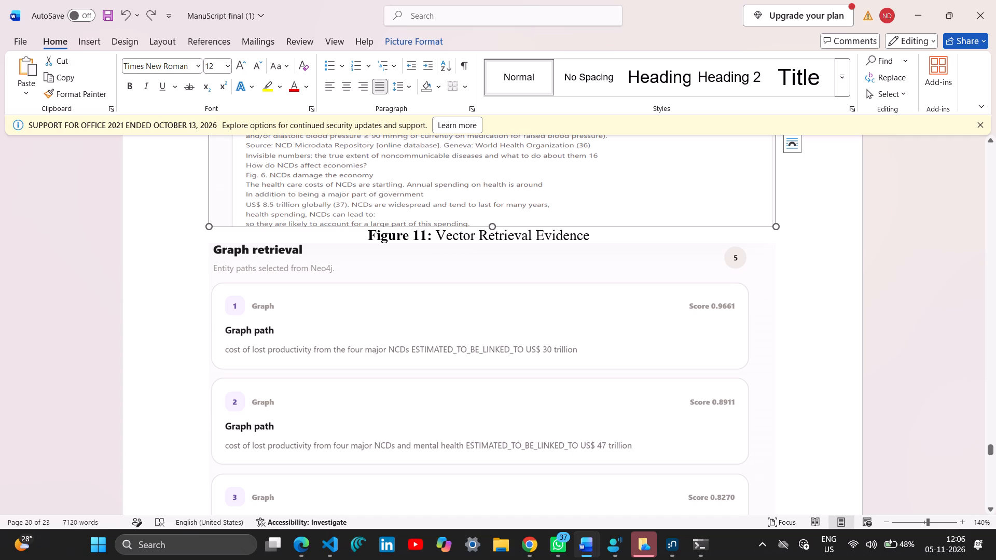
pyautogui.click(493, 227)
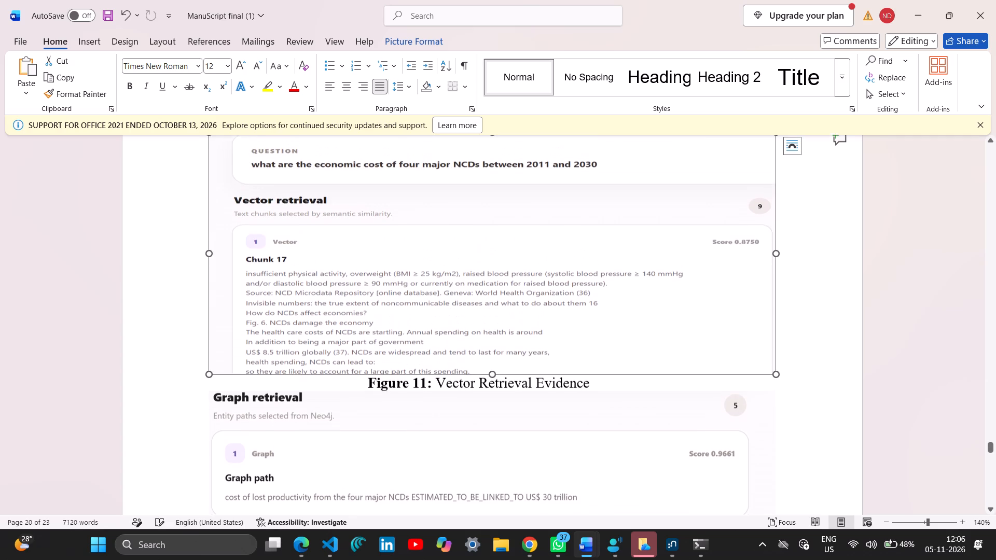
# Stretch the Graph retrieval image slightly downward from its lower edge, just above the Figure 12 caption.
pyautogui.scroll(-3, 434, 330)
pyautogui.hscroll(1, 434, 330)
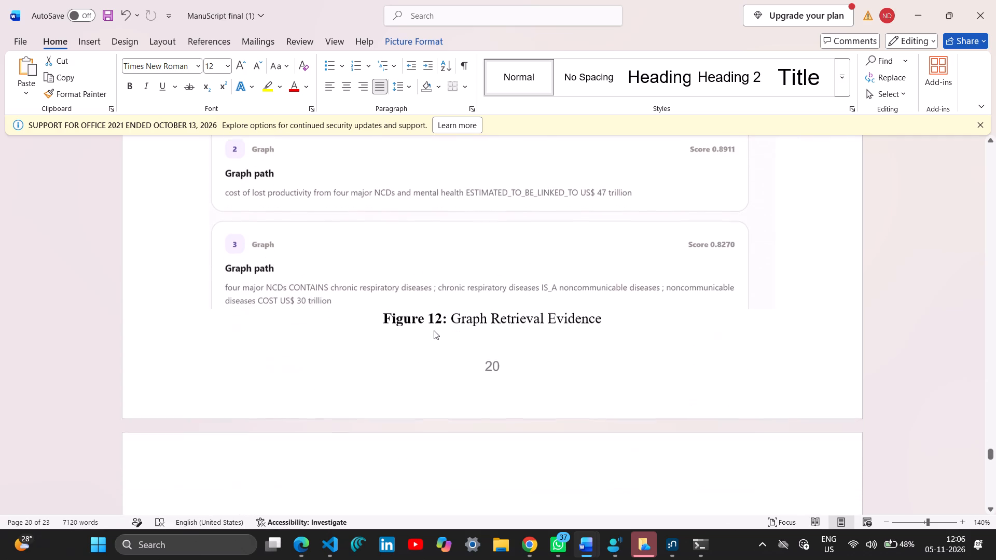
pyautogui.hscroll(1, 434, 330)
pyautogui.click(636, 286)
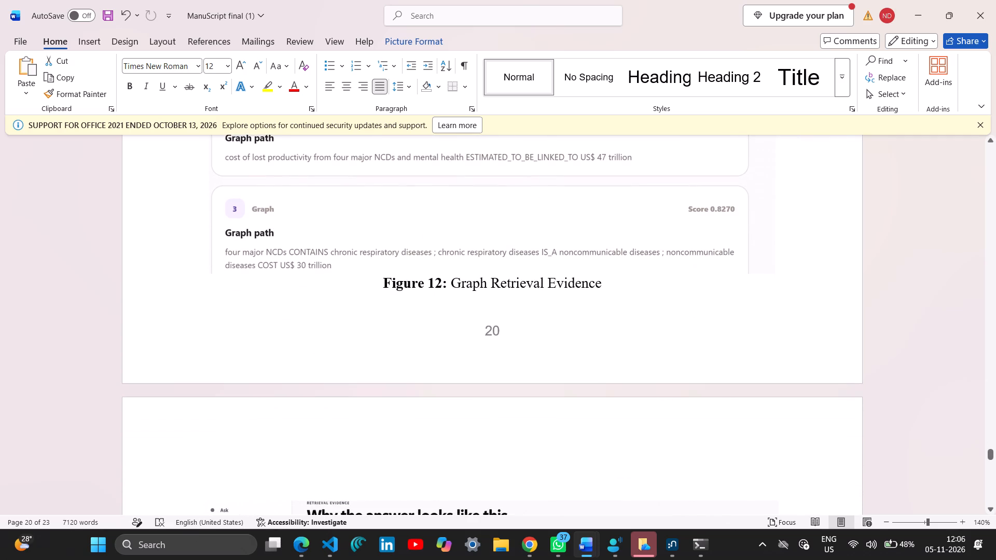
pyautogui.click(566, 255)
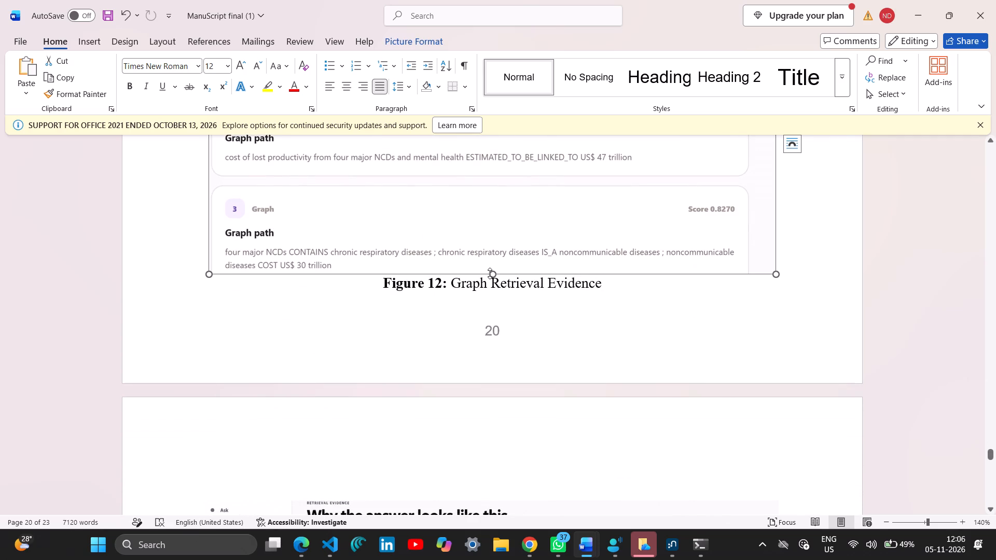
pyautogui.click(490, 273)
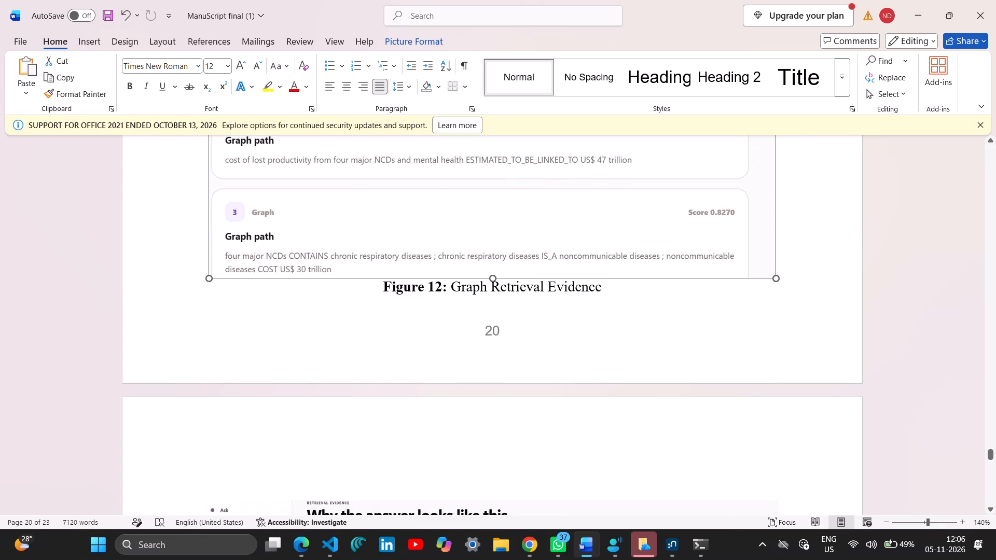
# Delete the blank line above the combined evidence image at the start of page 21.
pyautogui.hscroll(2, 484, 372)
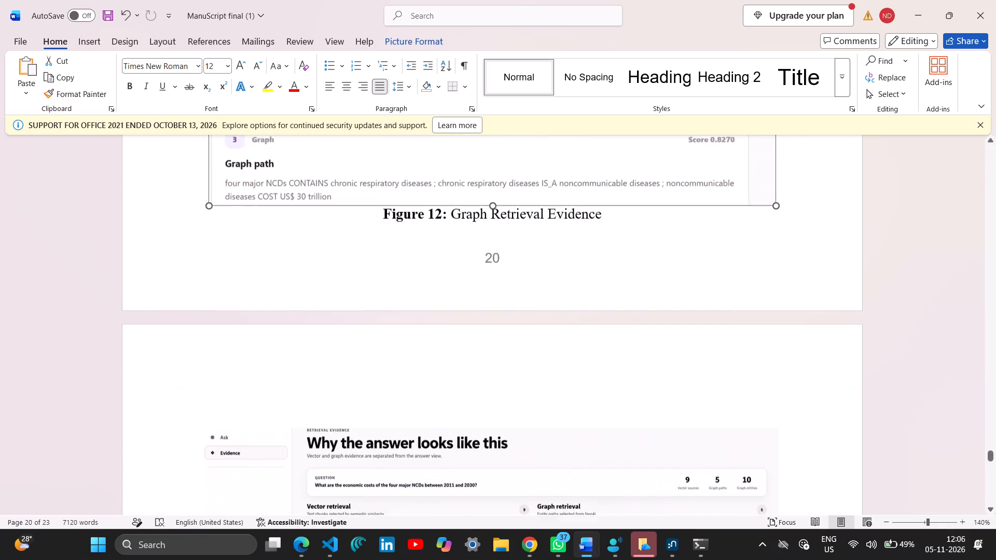
pyautogui.hscroll(1, 484, 372)
pyautogui.click(405, 367)
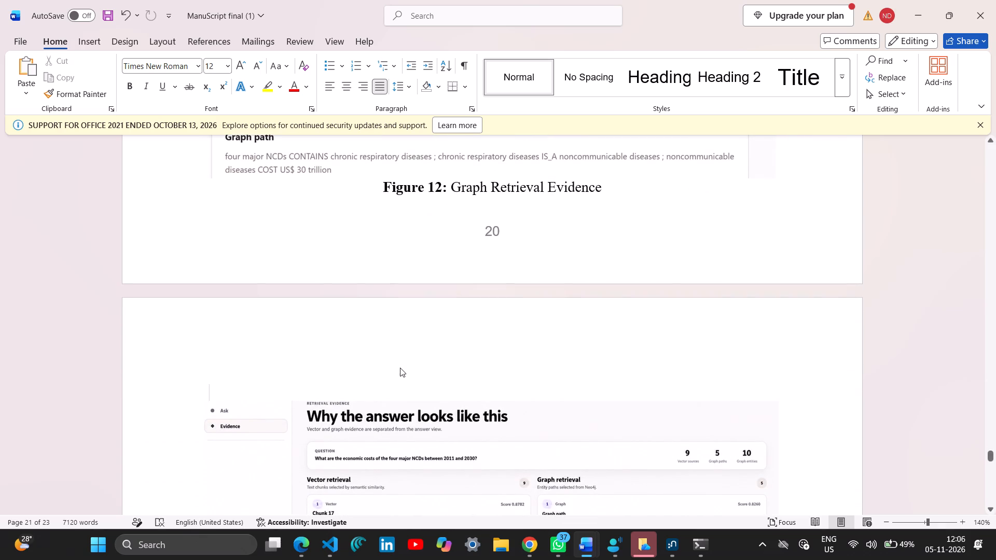
pyautogui.press('Delete')
pyautogui.scroll(2, 400, 368)
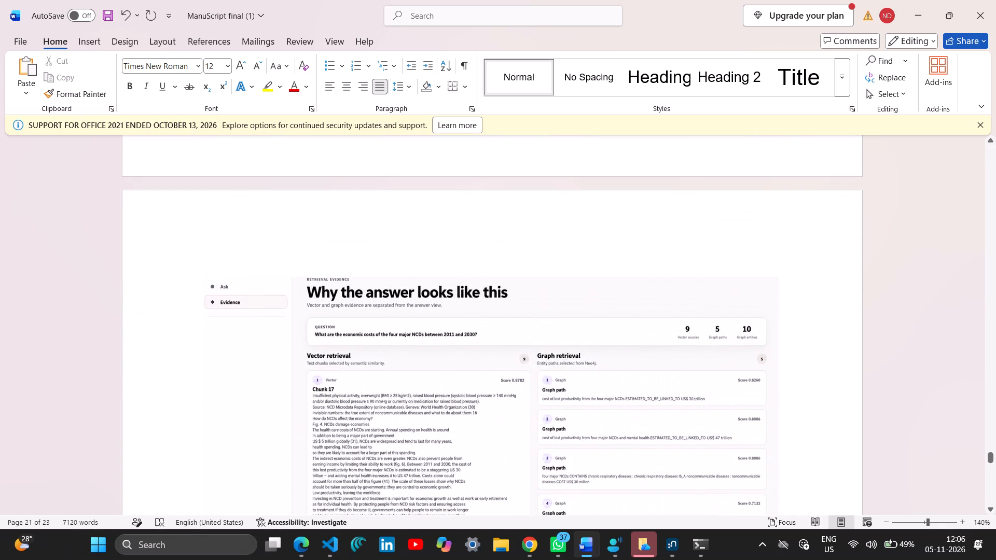
pyautogui.click(286, 261)
pyautogui.click(238, 266)
# Check the figure captions on pages 20 and 21 against the paragraph beginning "Shows the graph retrieval portion".
pyautogui.hscroll(4, 238, 266)
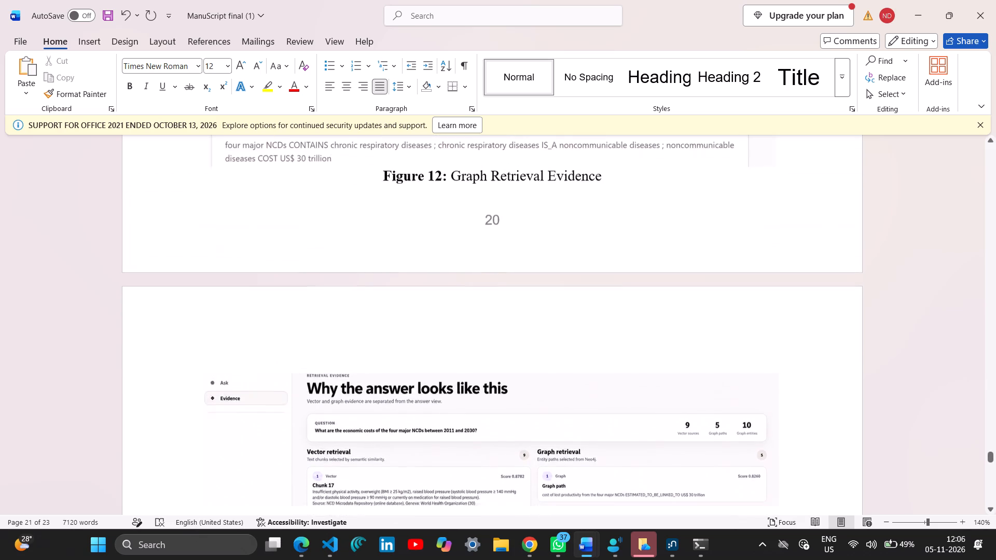
pyautogui.hscroll(1, 238, 266)
pyautogui.hscroll(1, 306, 402)
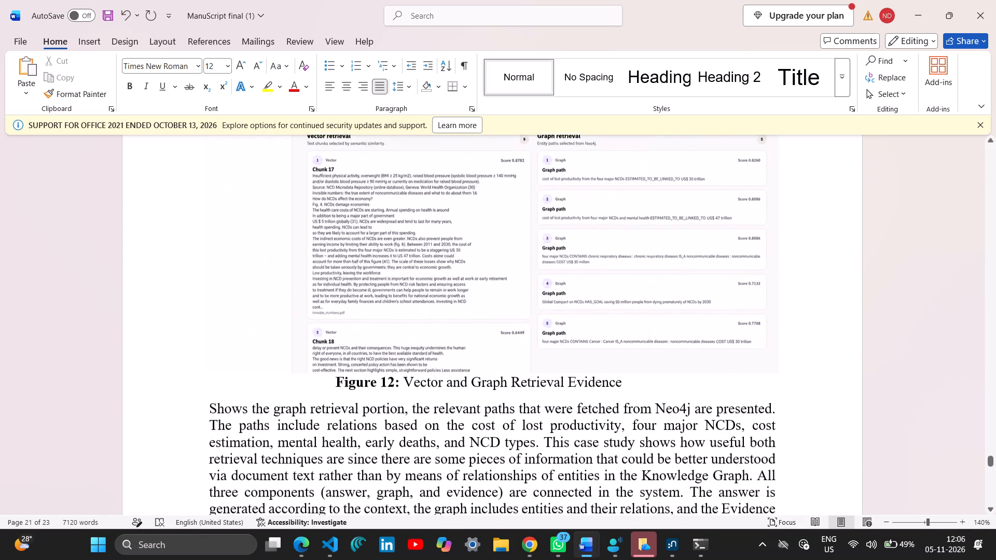
pyautogui.hscroll(3, 306, 402)
pyautogui.scroll(-1, 306, 402)
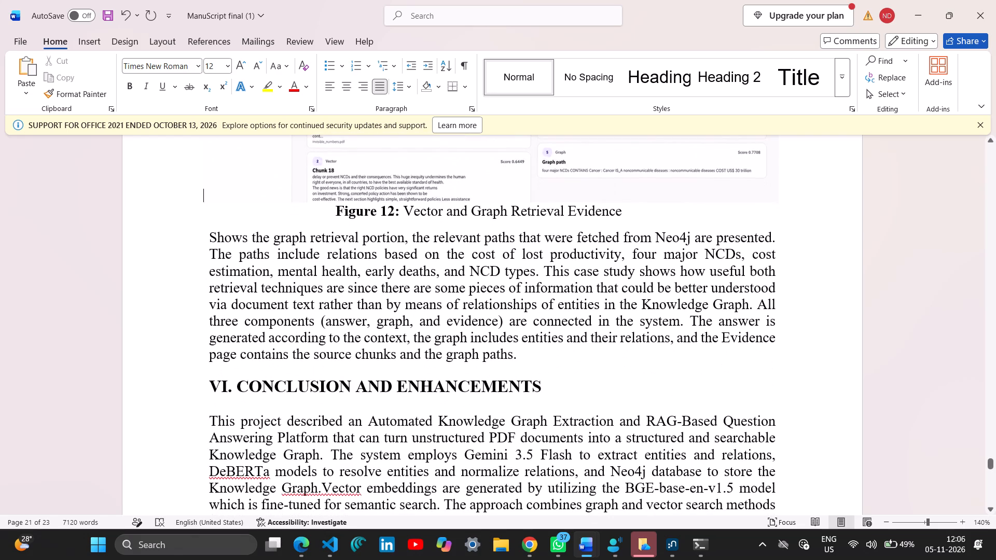
pyautogui.click(214, 234)
pyautogui.scroll(1, 214, 234)
pyautogui.keyDown('ctrl'); pyautogui.scroll(-1, 214, 234); pyautogui.keyUp('ctrl')
pyautogui.keyDown('ctrl'); pyautogui.scroll(1, 214, 234); pyautogui.keyUp('ctrl')
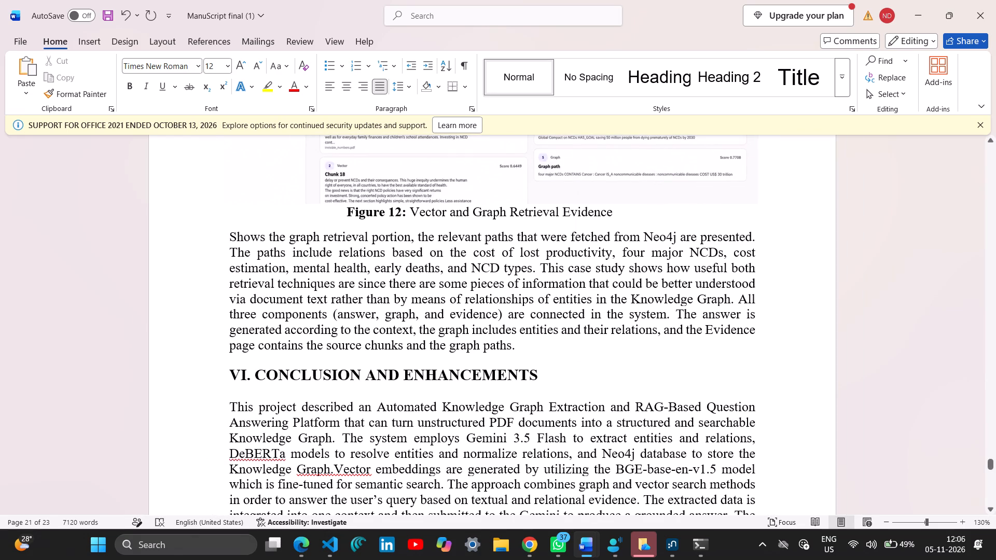
pyautogui.click(250, 229)
pyautogui.press('Left')
pyautogui.press('Left')
pyautogui.scroll(1, 250, 229)
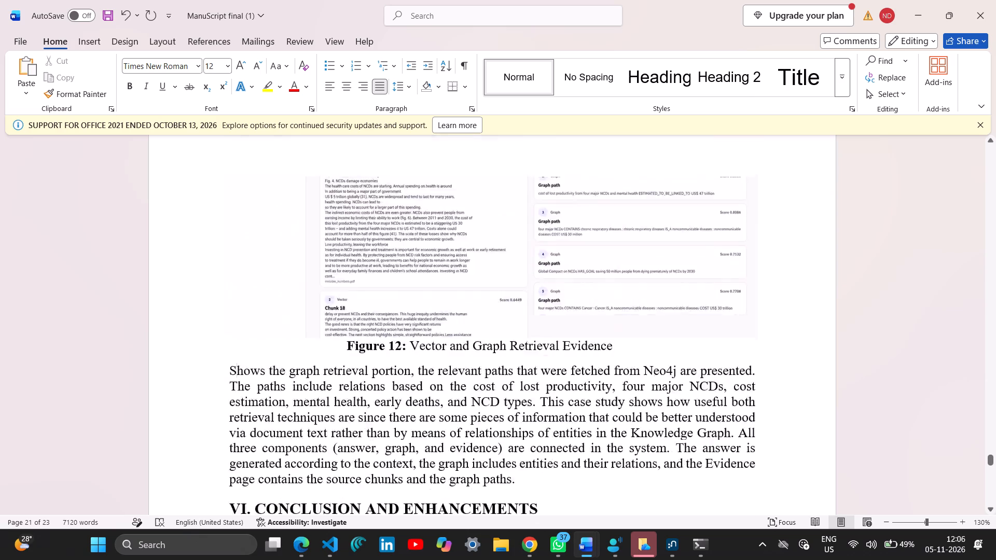
pyautogui.scroll(4, 250, 229)
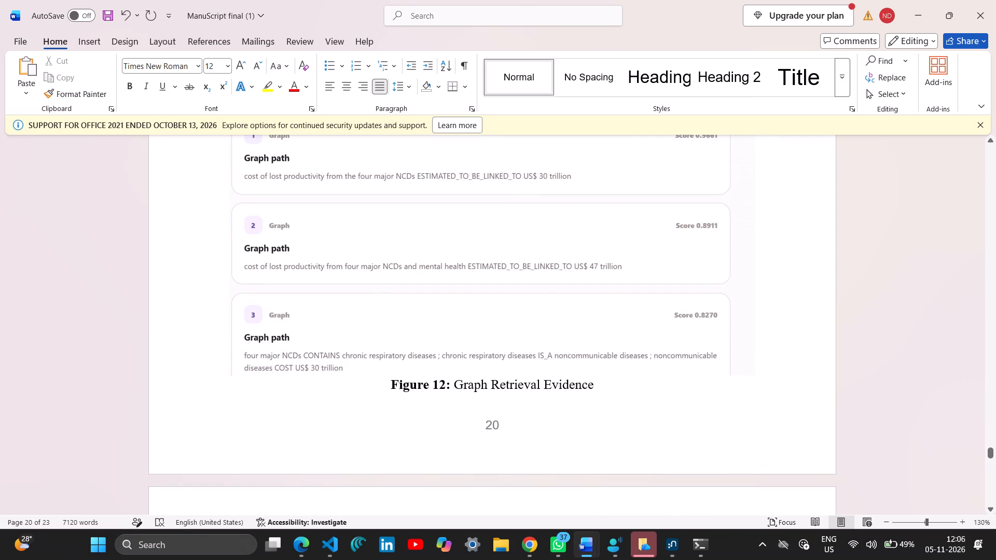
pyautogui.scroll(-3, 410, 337)
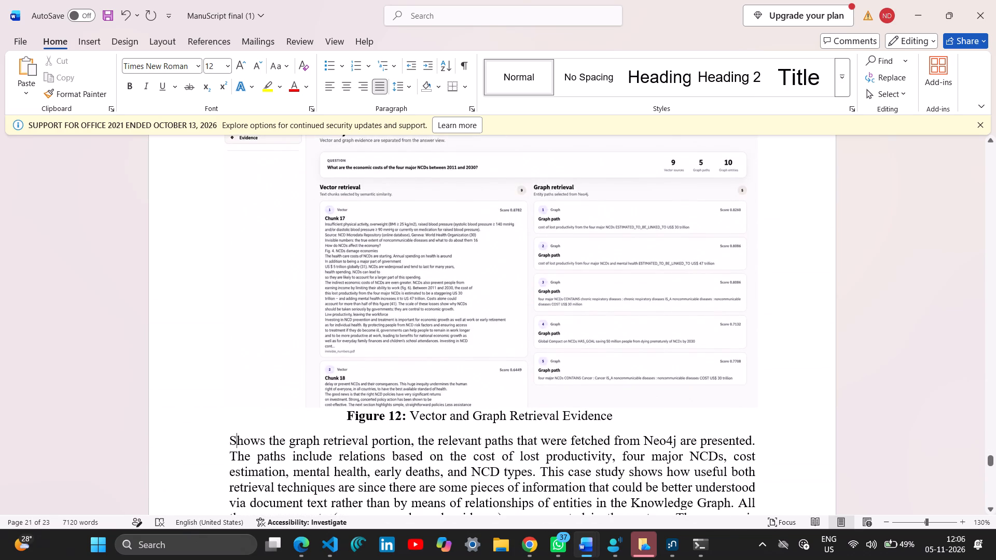
# Renumber the combined "Vector and Graph Retrieval Evidence" caption as Figure 13.
pyautogui.click(400, 419)
pyautogui.press('BackSpace')
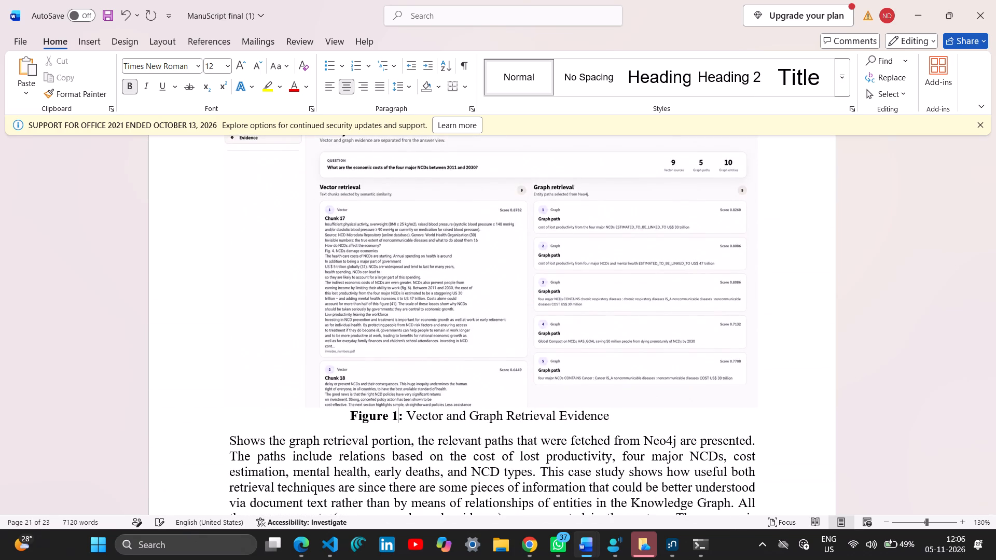
pyautogui.press('3')
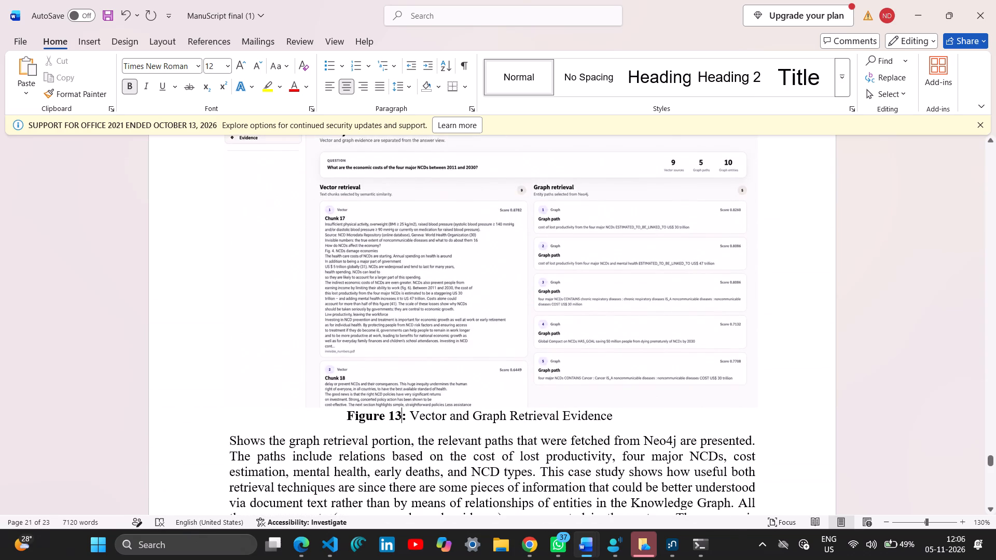
# Insert "Figure 12" before "Shows the graph retrieval portion" at the start of the paragraph below the combined figure.
pyautogui.click(235, 438)
pyautogui.press('Left')
pyautogui.hotkey('shift', 'f')
pyautogui.write('igure 13')
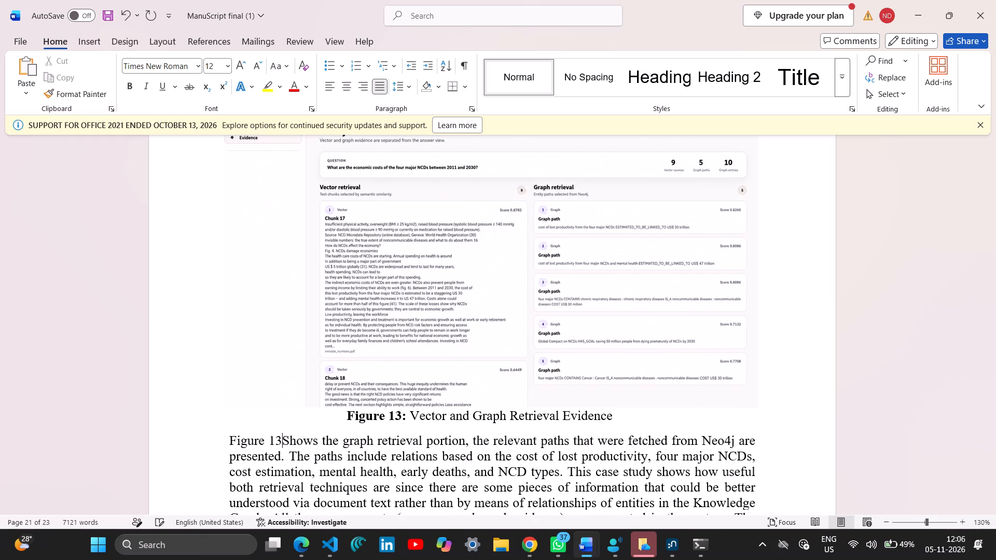
pyautogui.press('space')
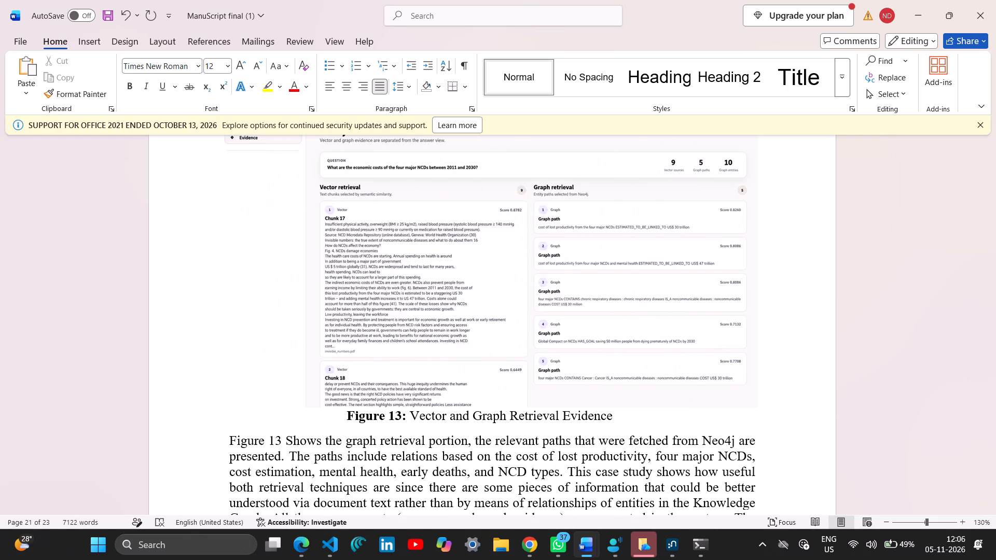
pyautogui.press('BackSpace')
pyautogui.press('BackSpace')
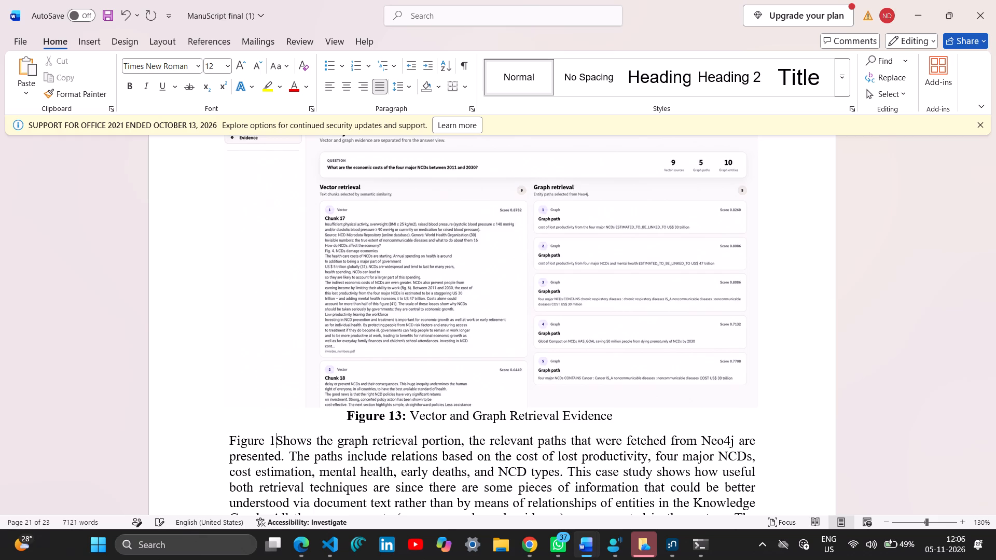
pyautogui.press('2')
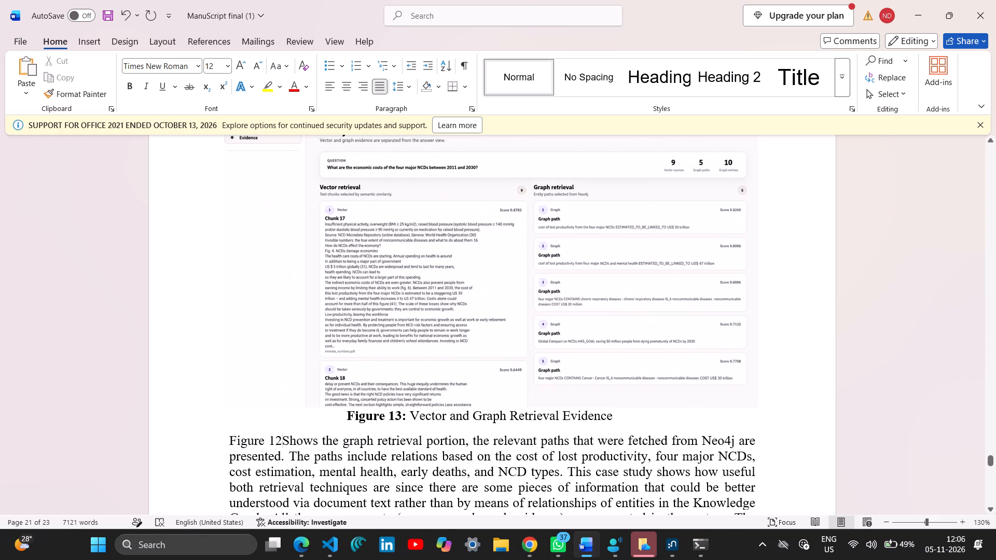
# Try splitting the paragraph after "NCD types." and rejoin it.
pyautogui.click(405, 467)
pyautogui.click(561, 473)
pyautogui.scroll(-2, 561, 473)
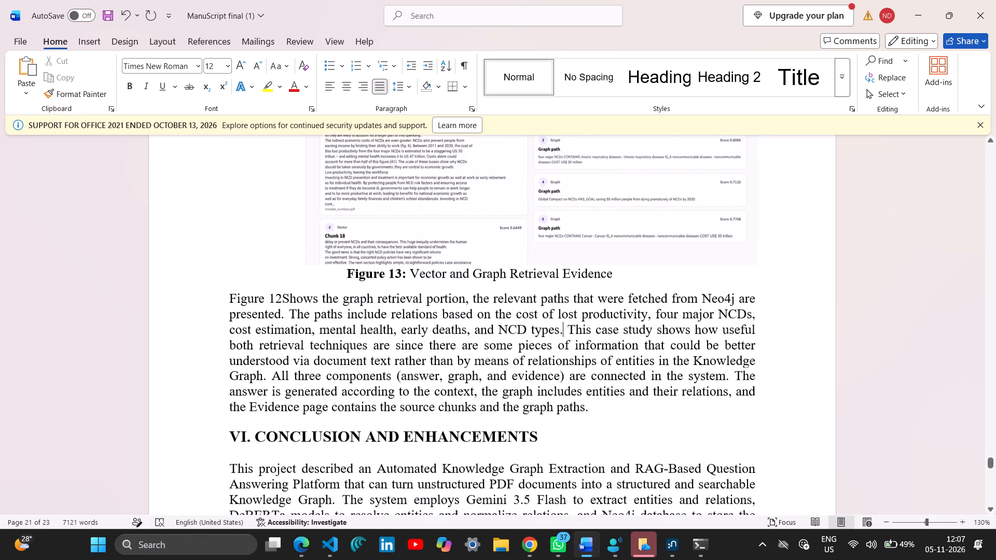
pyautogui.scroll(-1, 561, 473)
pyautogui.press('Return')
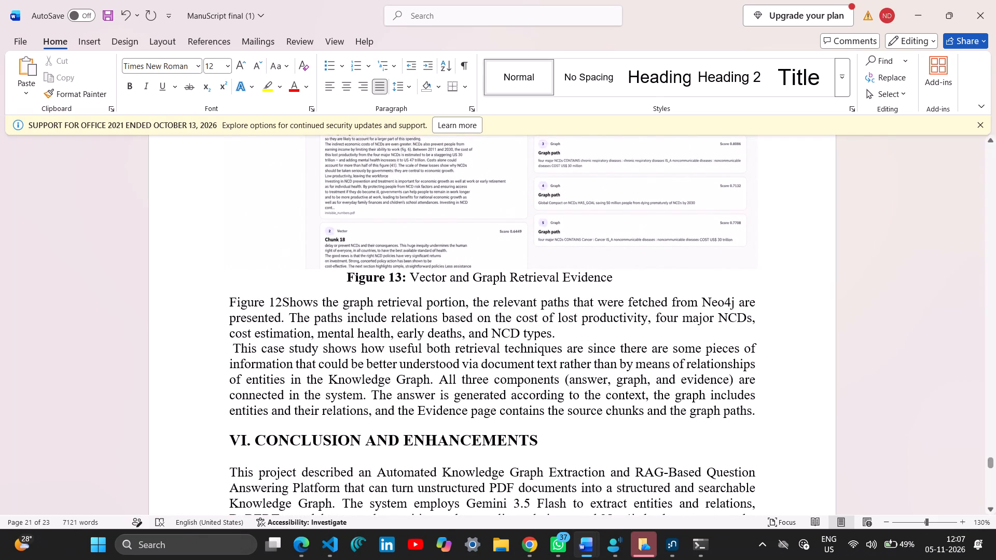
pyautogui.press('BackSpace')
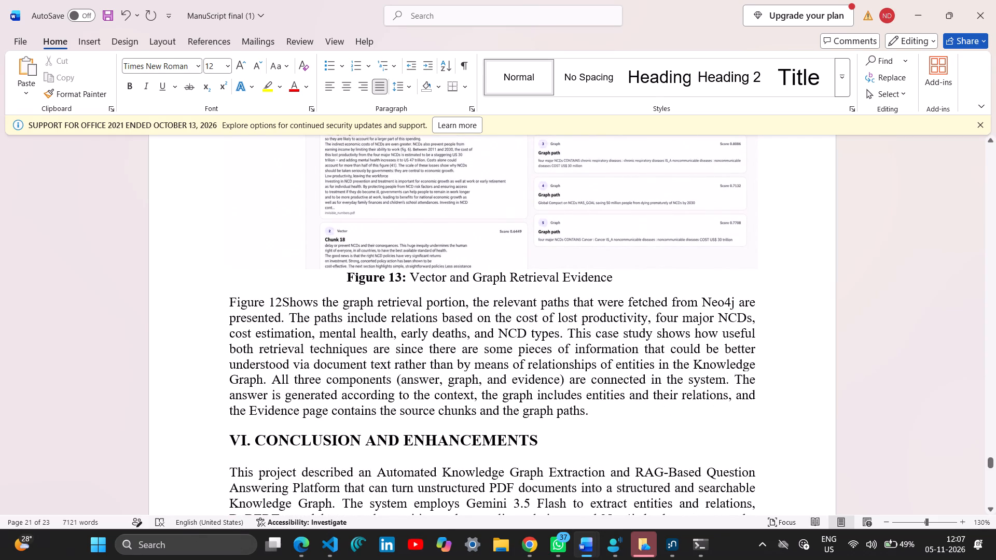
# Add a space between "Figure 12" and "Shows" in the paragraph's opening sentence.
pyautogui.click(283, 303)
pyautogui.press('space')
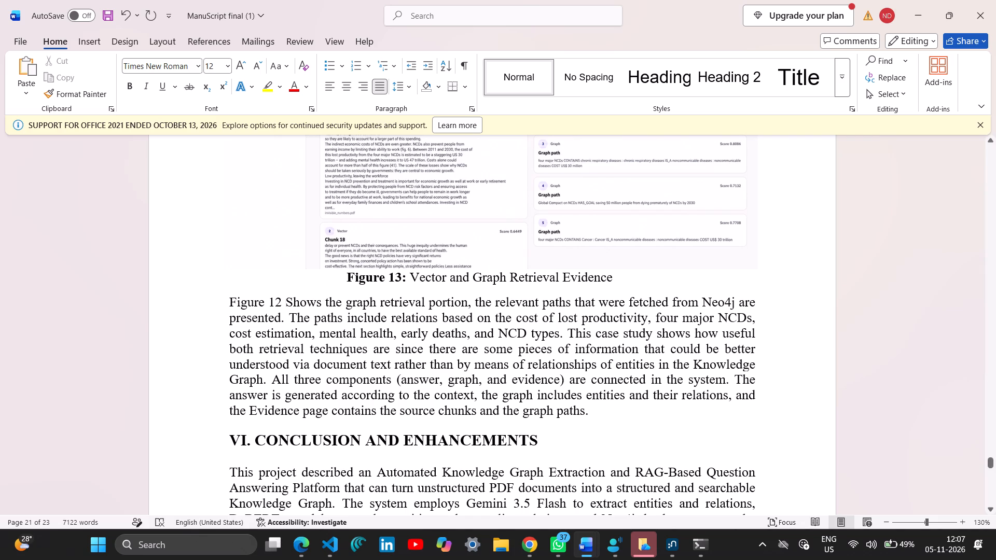
# Insert "Figure 13 Shows" after "NCD types." in the paragraph below the combined retrieval figure.
pyautogui.click(562, 334)
pyautogui.press('space')
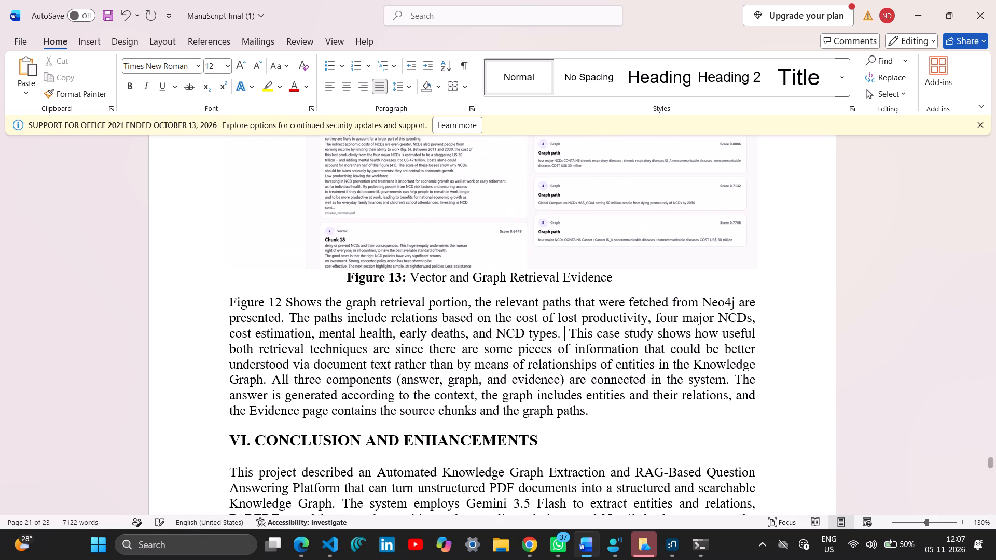
pyautogui.write('f')
pyautogui.press('BackSpace')
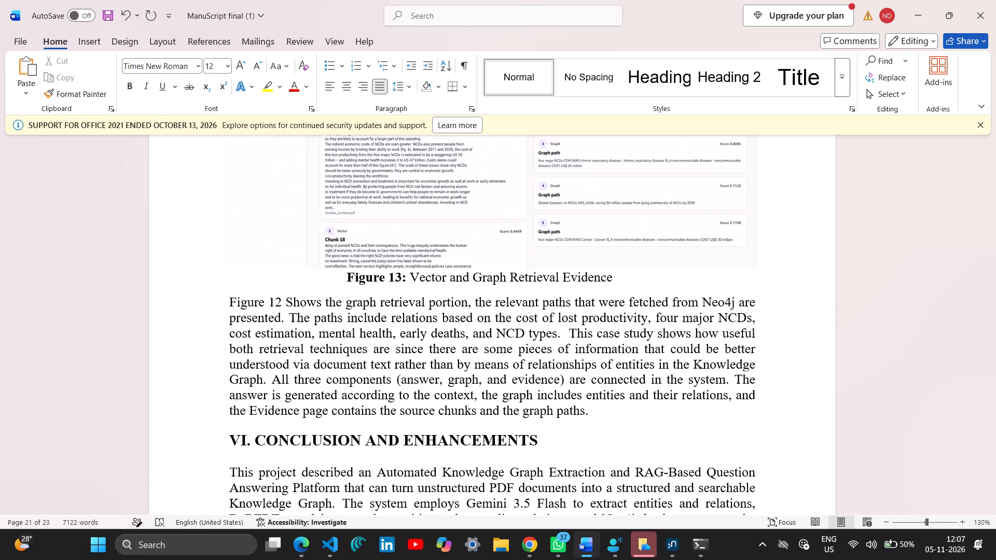
pyautogui.hotkey('shift', 'f')
pyautogui.press('i')
pyautogui.write('gure')
pyautogui.press('space')
pyautogui.write('13 s')
pyautogui.press('BackSpace')
pyautogui.hotkey('shift', 's')
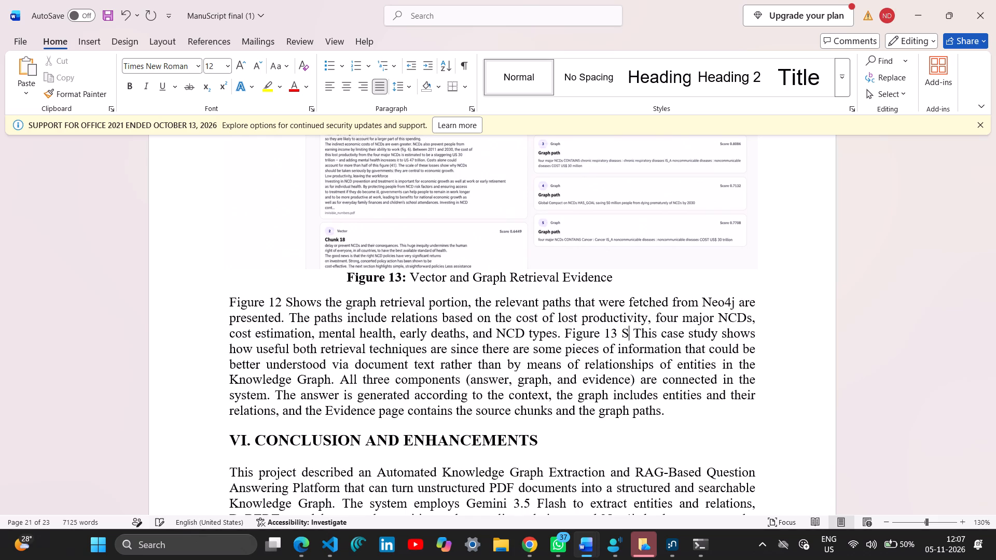
pyautogui.write('hows')
pyautogui.press('space')
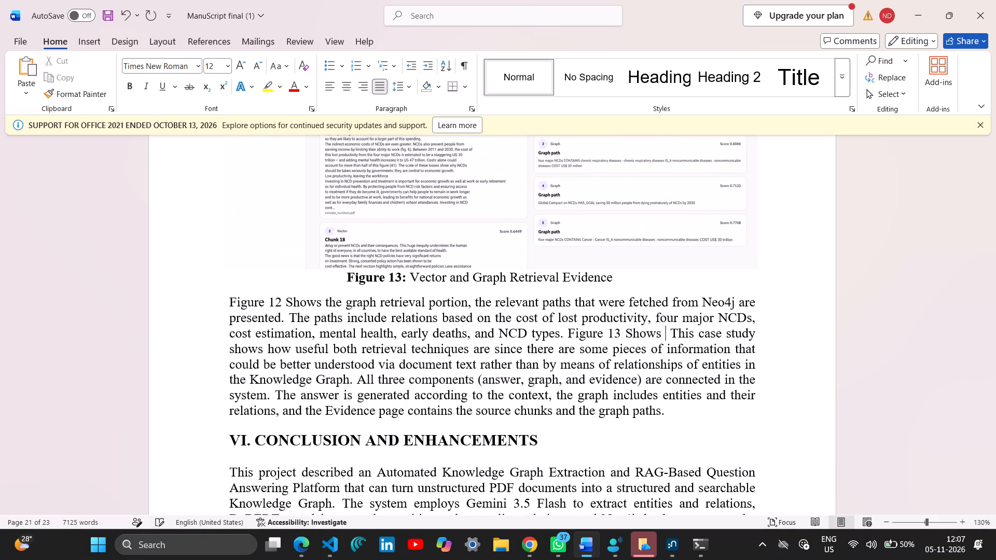
# Complete the Figure 13 reference with "Combined Retrieval," before "This case study shows".
pyautogui.write('Comib')
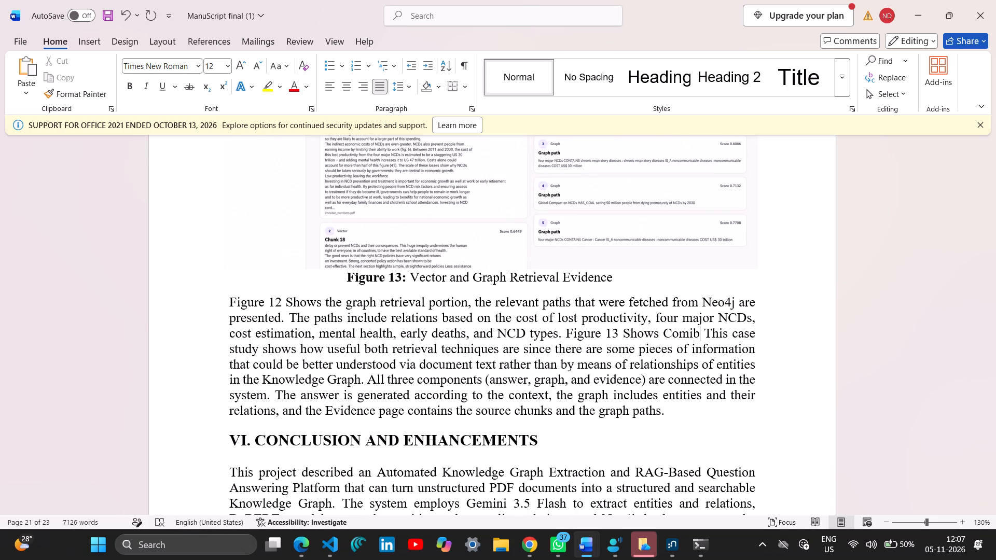
pyautogui.press('i')
pyautogui.press('BackSpace')
pyautogui.press('BackSpace')
pyautogui.press('BackSpace')
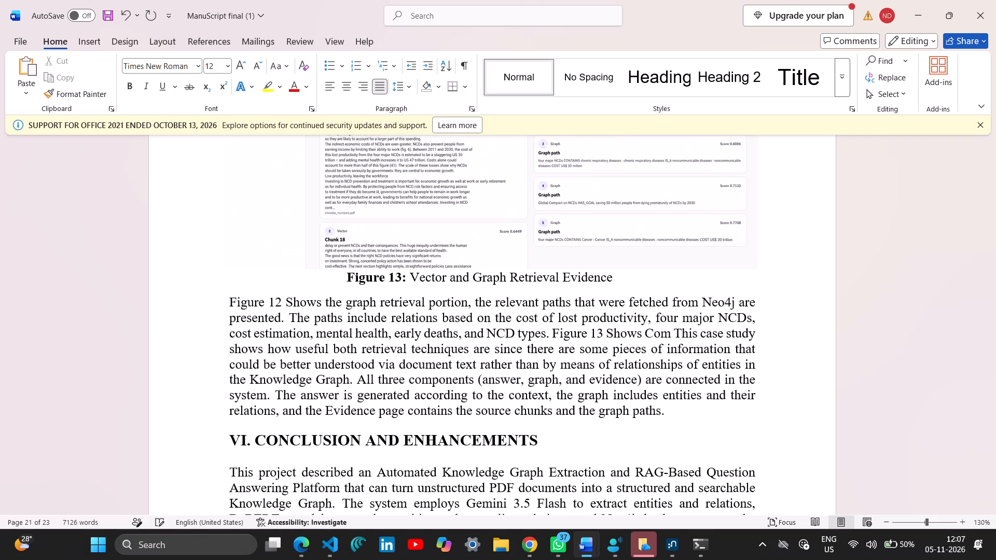
pyautogui.write('bined')
pyautogui.press('space')
pyautogui.write('Retre')
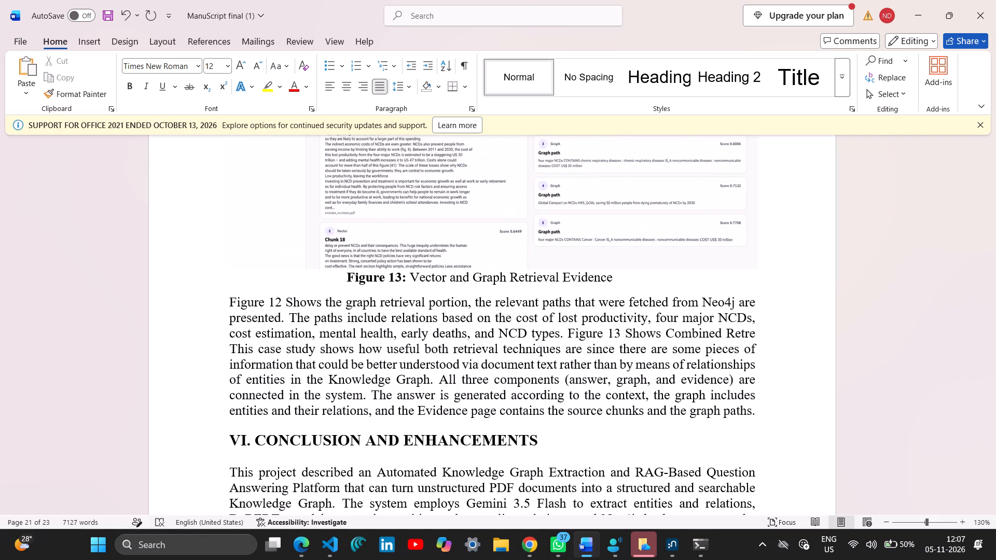
pyautogui.press('BackSpace')
pyautogui.write('ievak')
pyautogui.press('BackSpace')
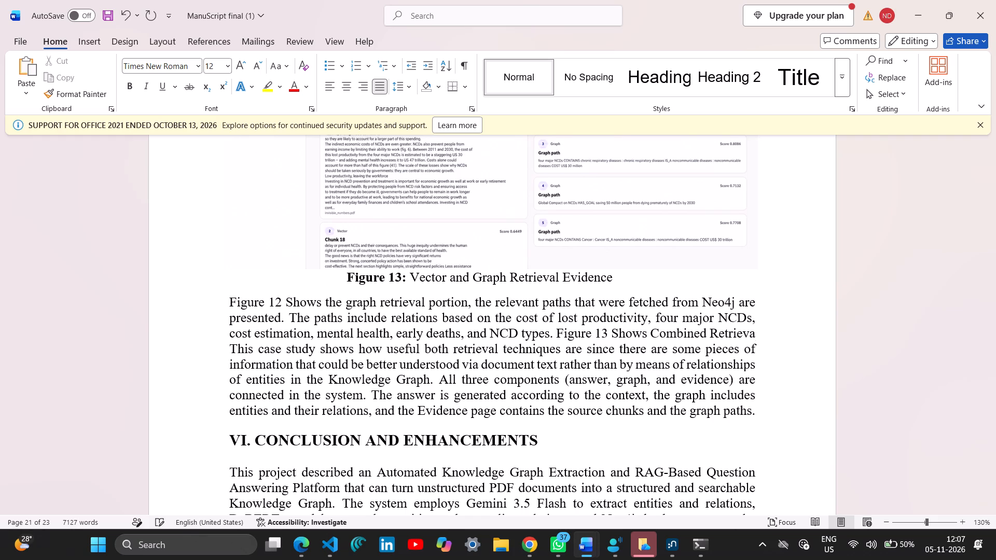
pyautogui.press('l')
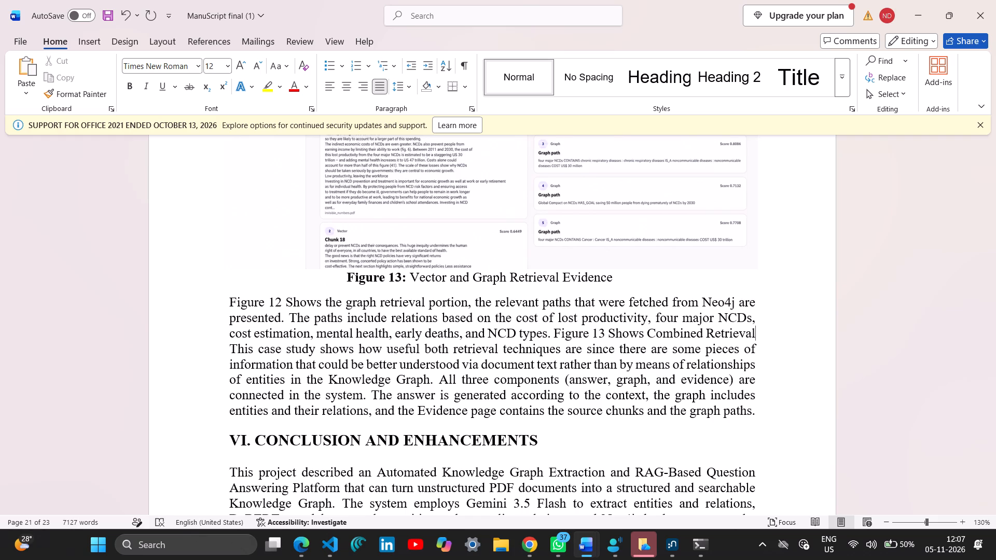
pyautogui.press('space')
pyautogui.press('BackSpace')
pyautogui.press('.')
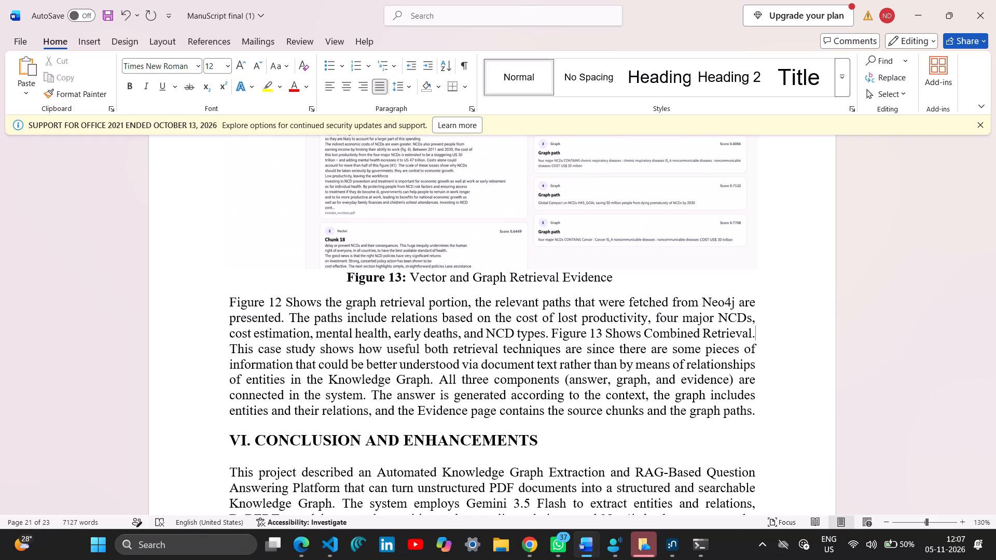
pyautogui.press('BackSpace')
pyautogui.press(',')
# Review the Conclusion and Enhancements section, the future-work bullets and the reference list.
pyautogui.scroll(-2, 520, 390)
pyautogui.scroll(1, 520, 390)
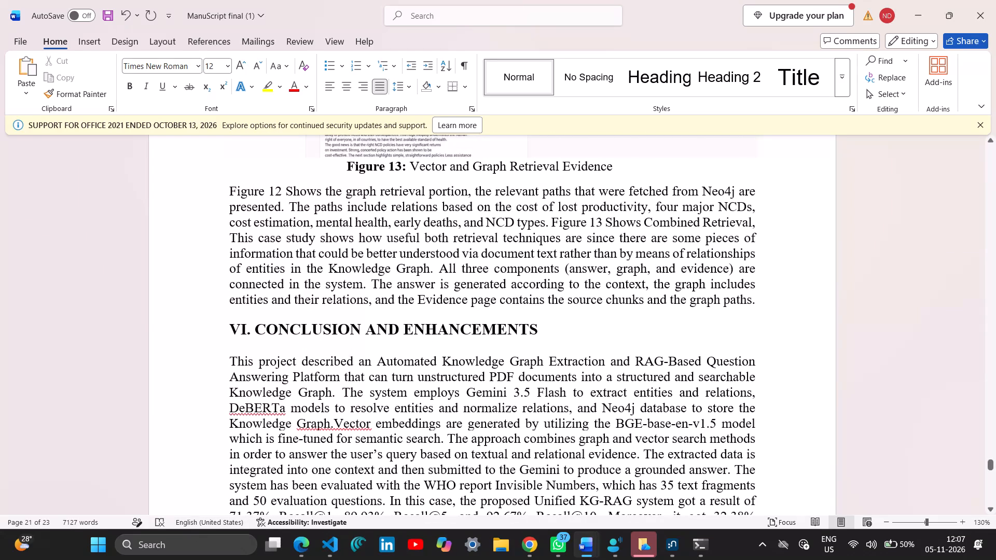
pyautogui.scroll(-1, 436, 431)
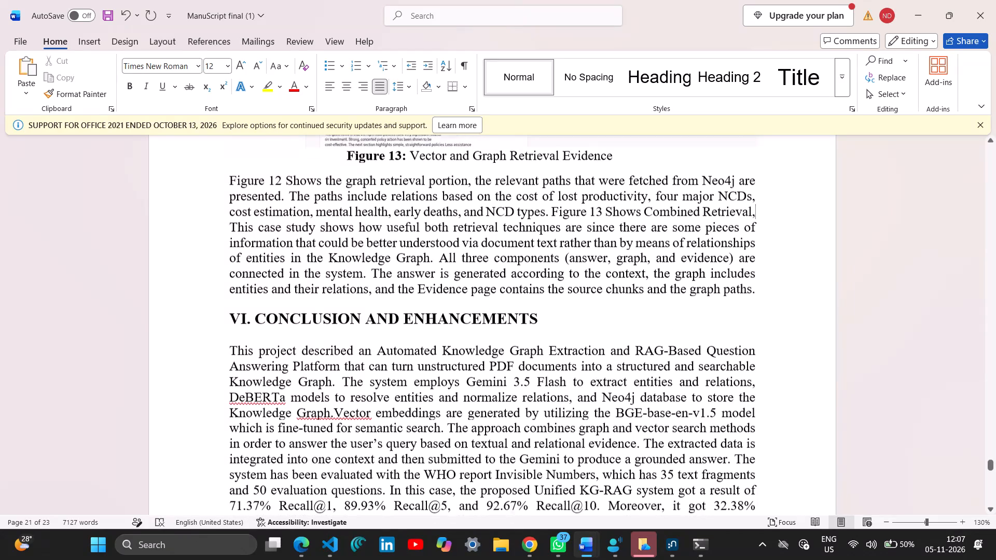
pyautogui.scroll(-1, 436, 431)
pyautogui.scroll(-3, 258, 325)
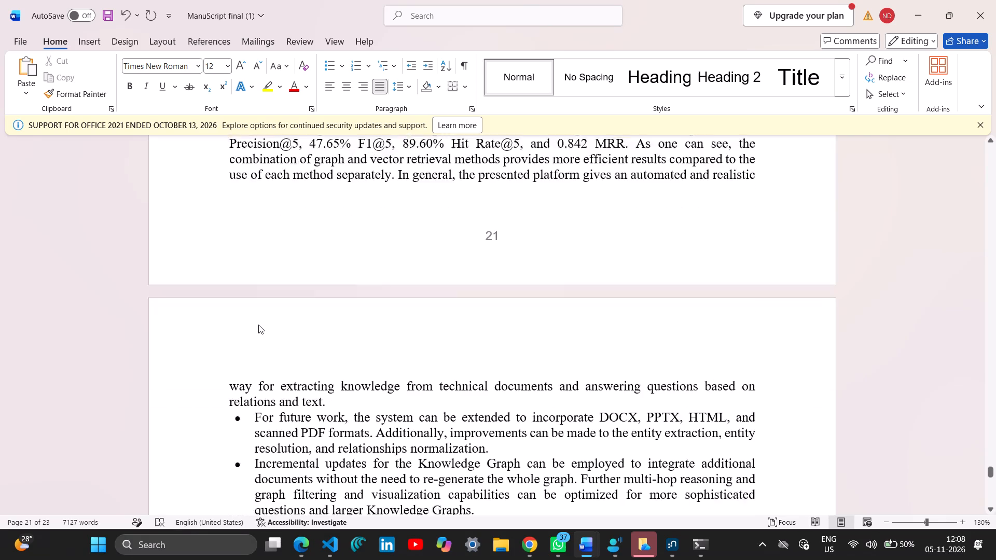
pyautogui.scroll(-4, 258, 325)
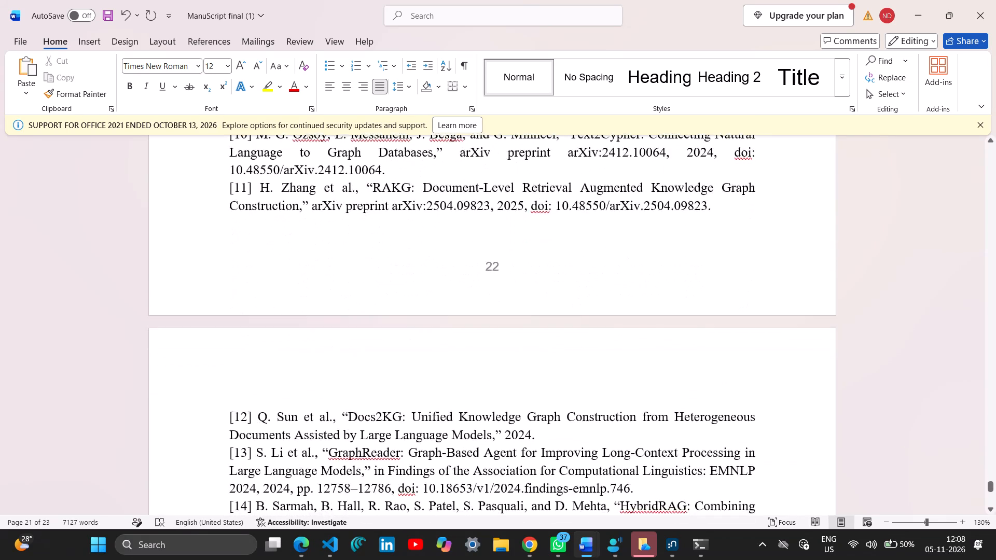
pyautogui.scroll(-2, 258, 325)
# Look back through the results tables, charts and architecture figures up to the manuscript's title page.
pyautogui.scroll(9, 258, 325)
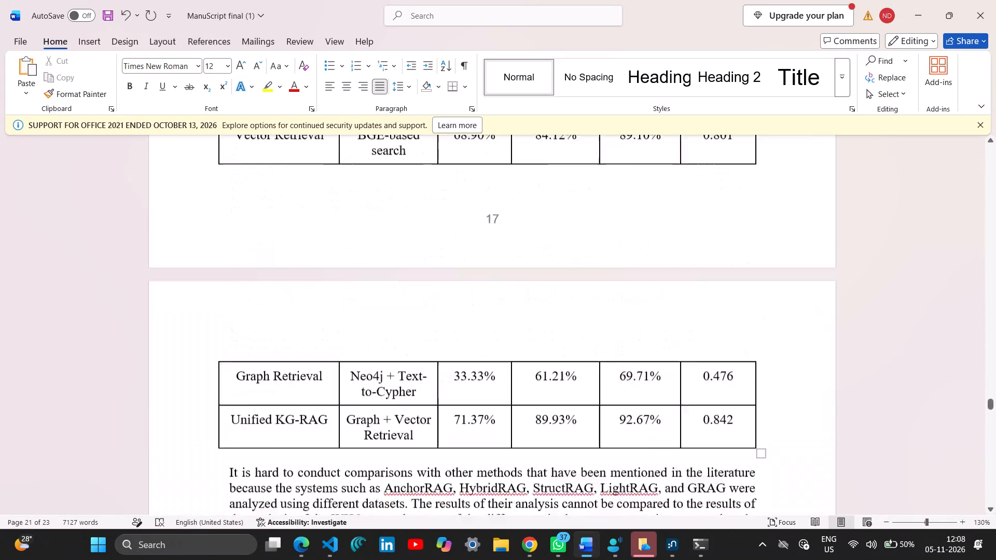
pyautogui.scroll(13, 258, 325)
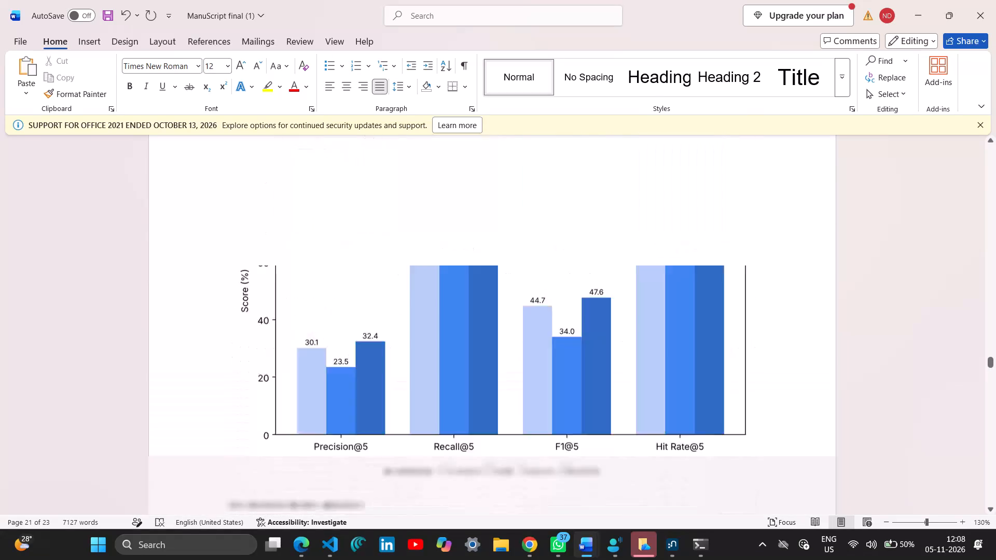
pyautogui.scroll(5, 258, 325)
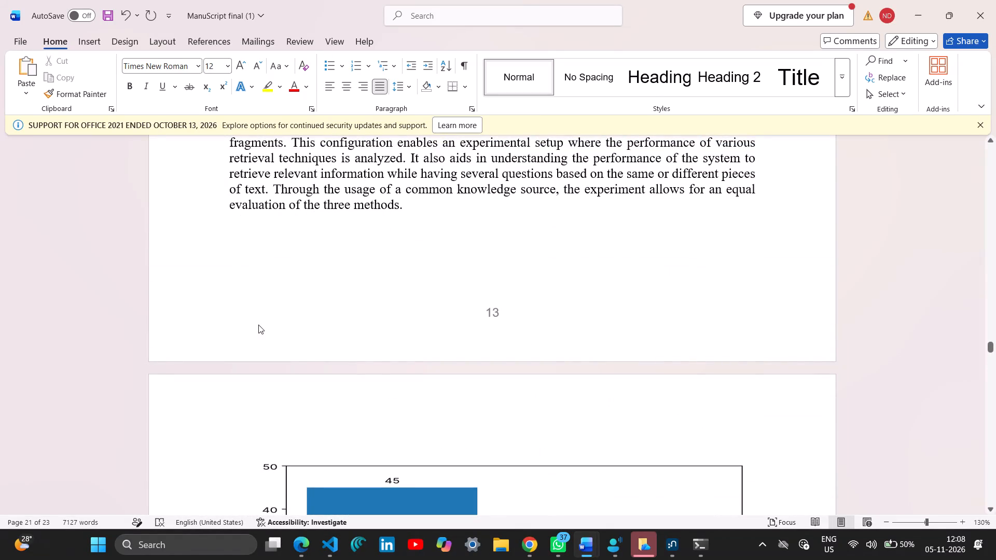
pyautogui.scroll(5, 258, 325)
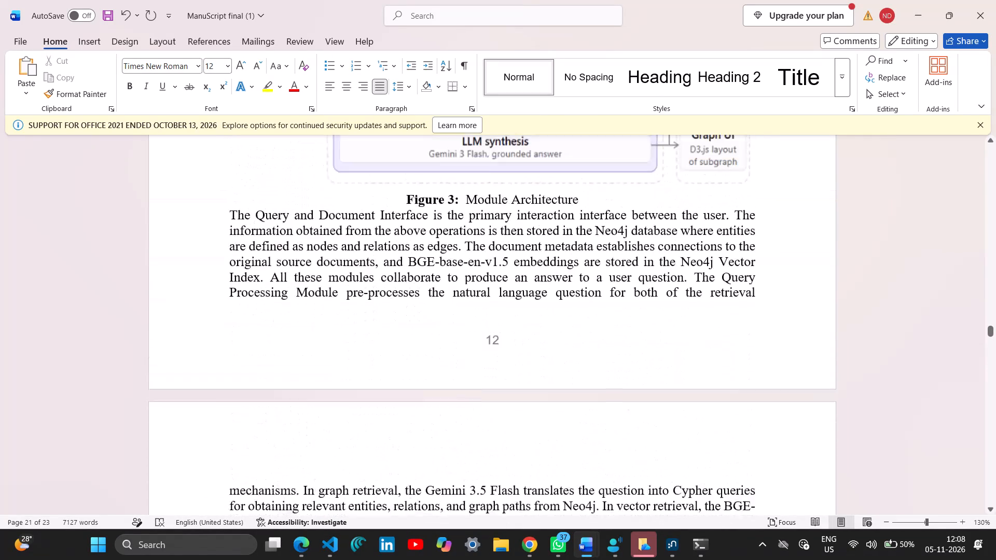
pyautogui.scroll(18, 258, 325)
pyautogui.scroll(13, 258, 325)
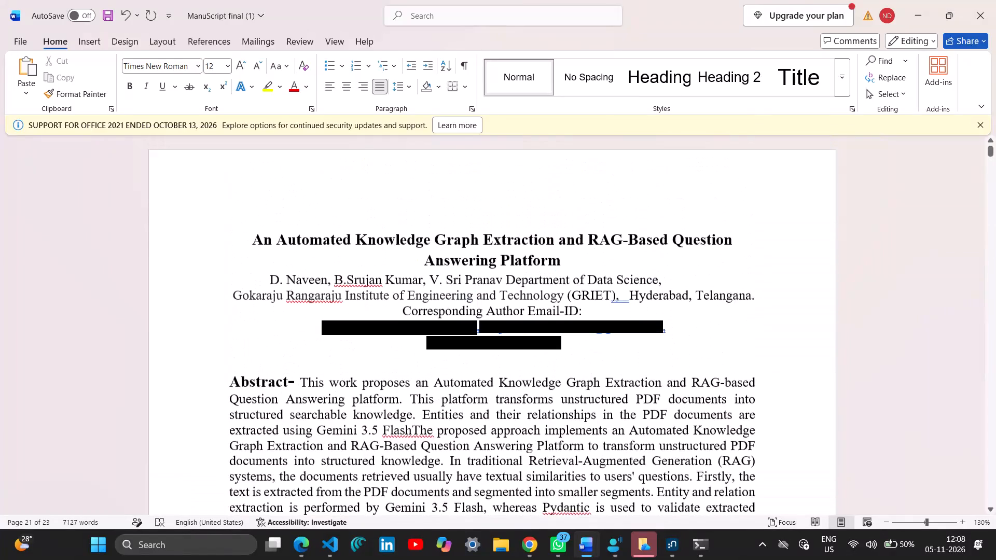
# Review the abstract, literature survey and its comparison table through the "4. Natural Language Graph Queries and Synthetic Data Generation" heading.
pyautogui.scroll(-8, 258, 325)
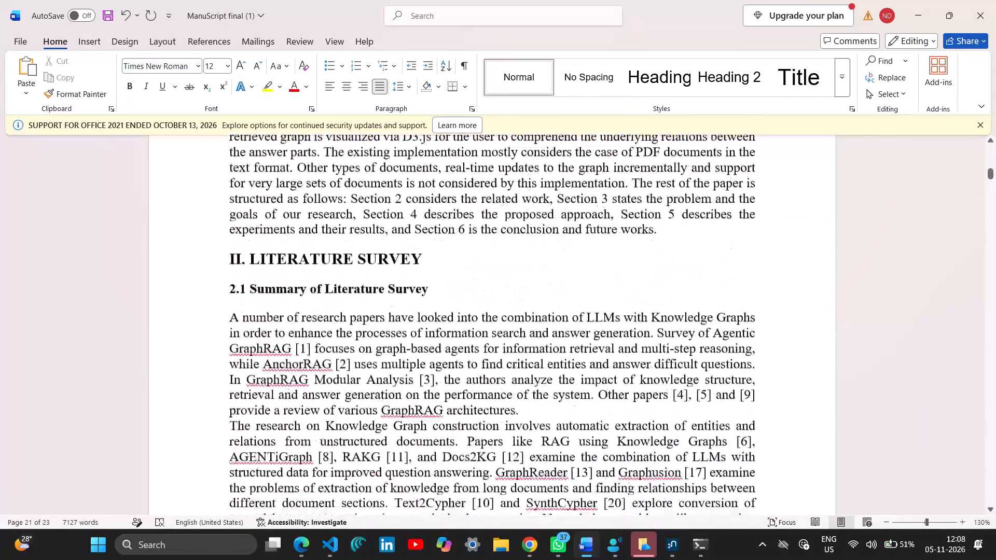
pyautogui.scroll(-4, 258, 325)
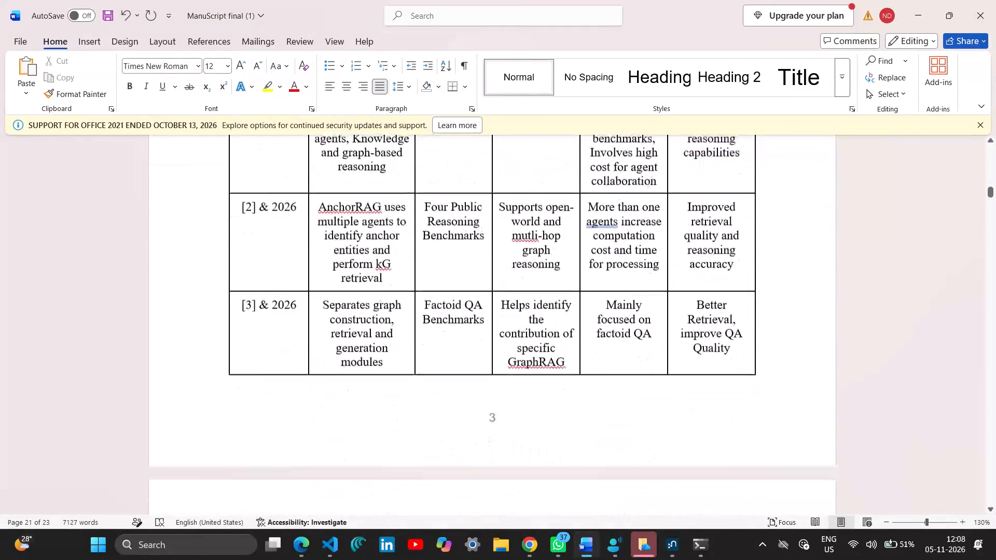
pyautogui.scroll(-2, 258, 325)
pyautogui.scroll(-2, 260, 375)
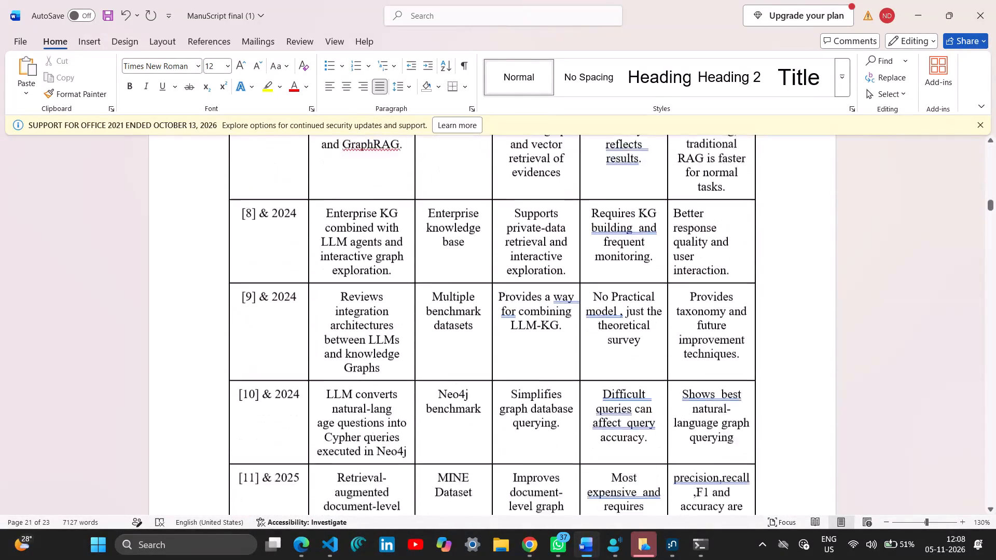
pyautogui.scroll(-5, 260, 375)
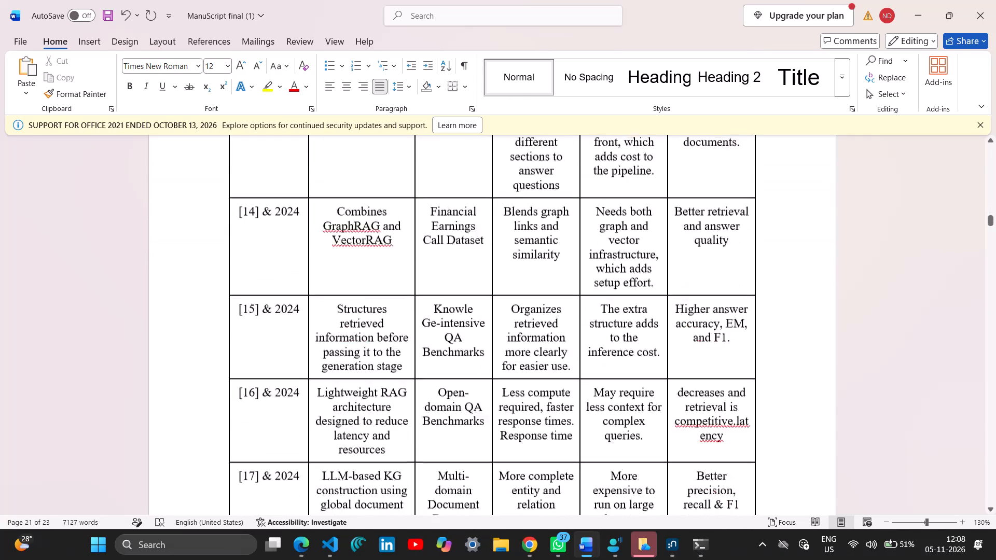
pyautogui.scroll(-4, 260, 375)
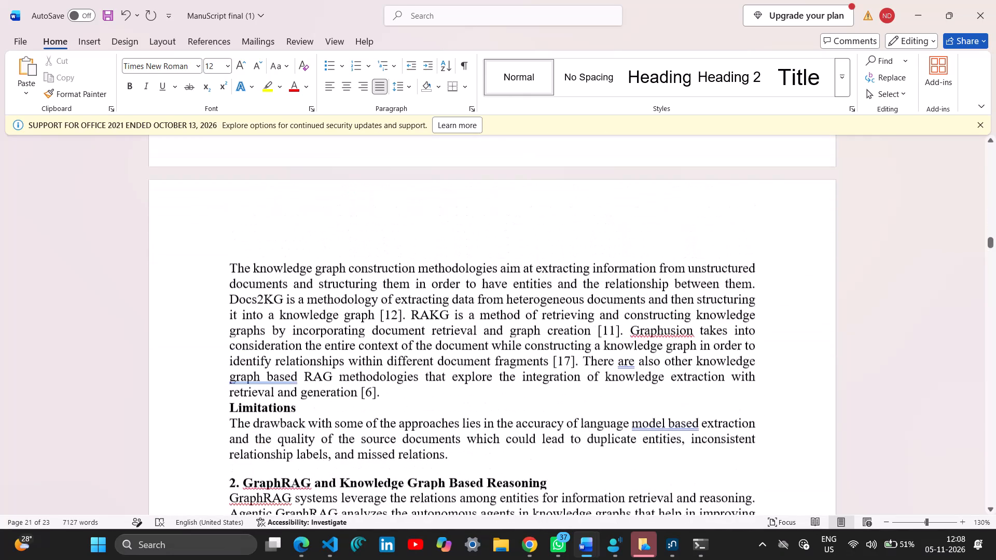
pyautogui.scroll(-1, 260, 375)
pyautogui.scroll(-2, 254, 450)
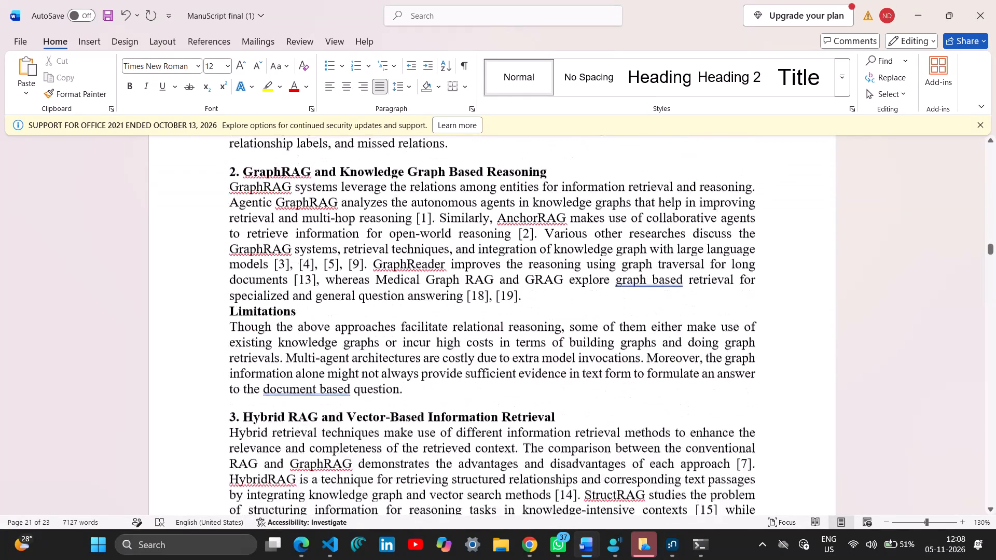
pyautogui.scroll(-2, 254, 450)
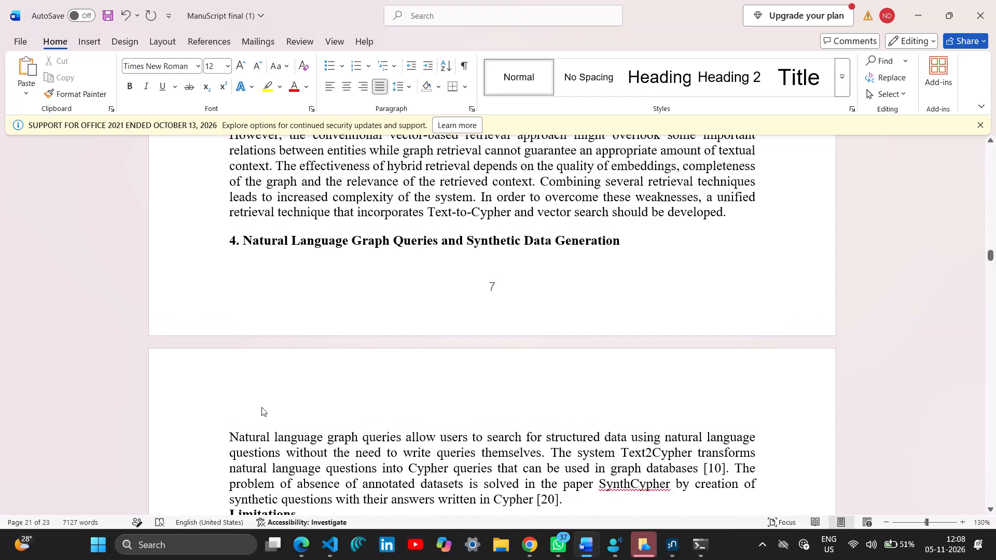
pyautogui.click(230, 236)
# Review the limitations of existing approaches, the objectives and the proposed method with its module architecture figures.
pyautogui.scroll(-3, 274, 264)
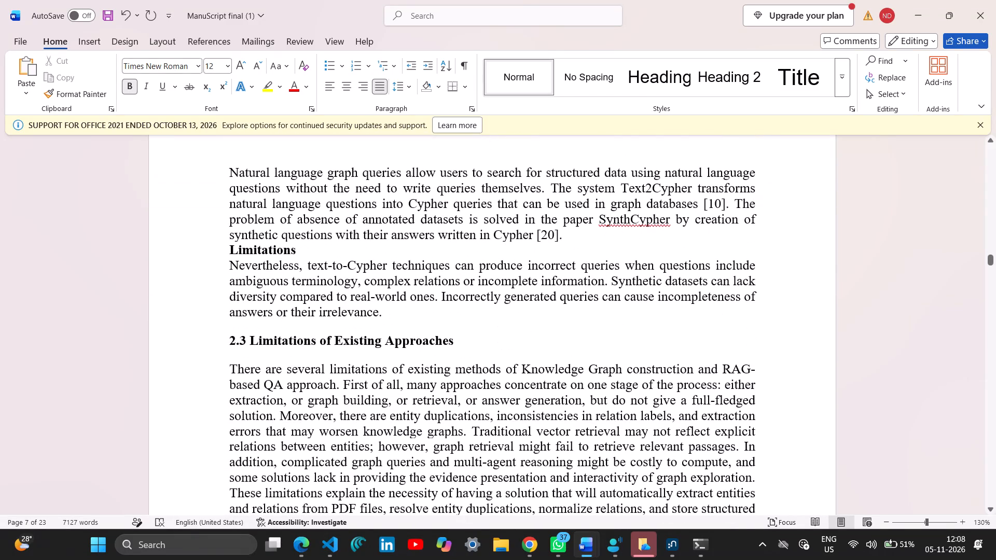
pyautogui.scroll(-4, 274, 264)
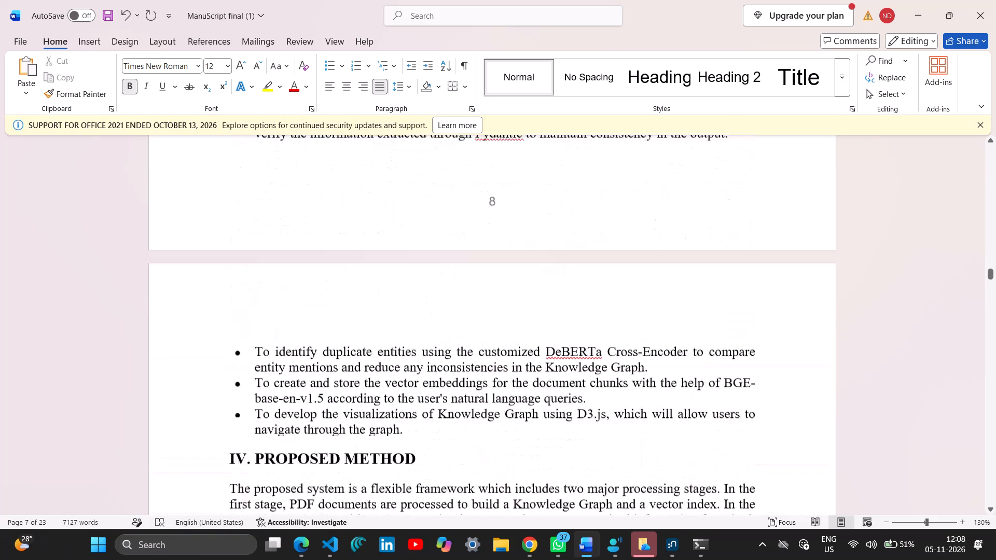
pyautogui.scroll(-3, 274, 264)
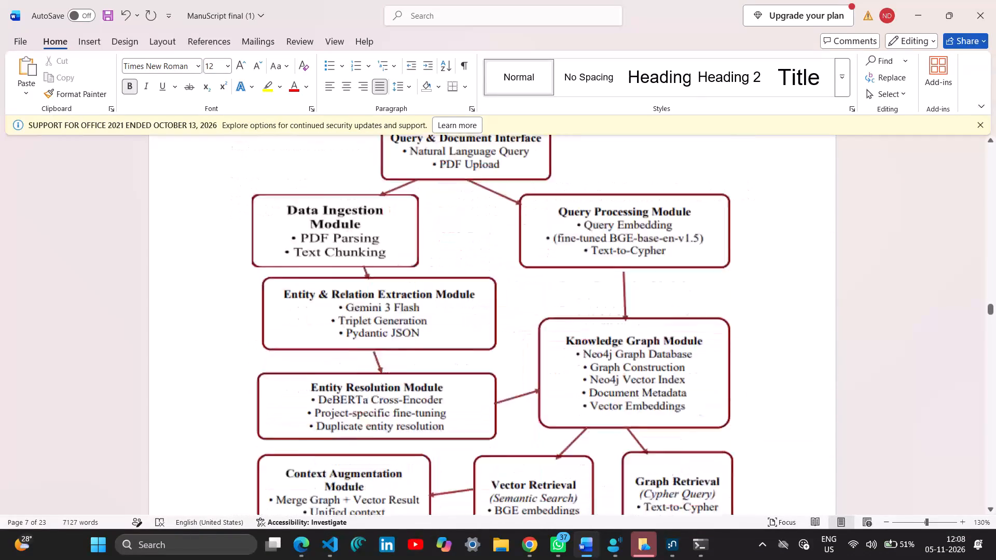
pyautogui.scroll(-3, 274, 264)
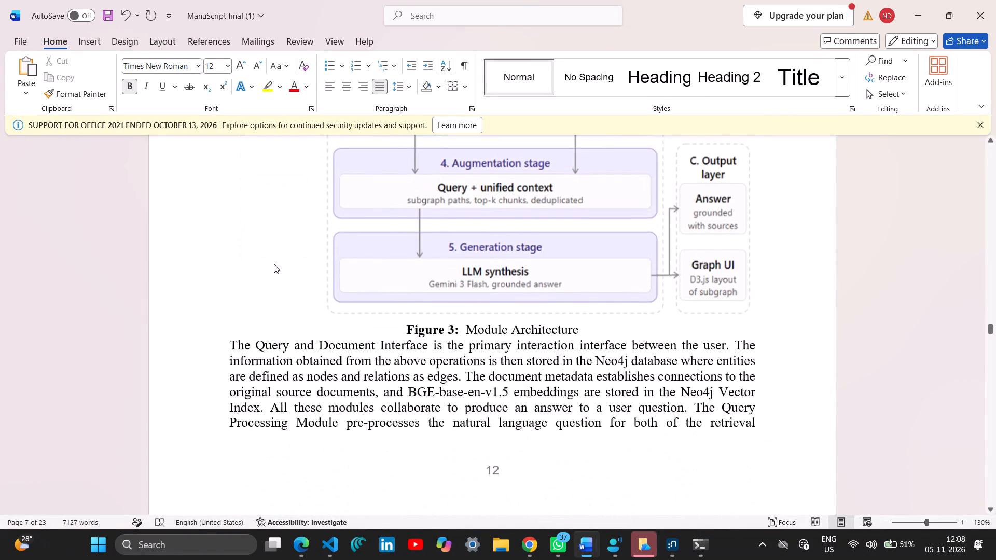
# Review the exploratory data analysis figures, the retrieval results and the baseline comparison in Section 5.
pyautogui.scroll(-3, 274, 264)
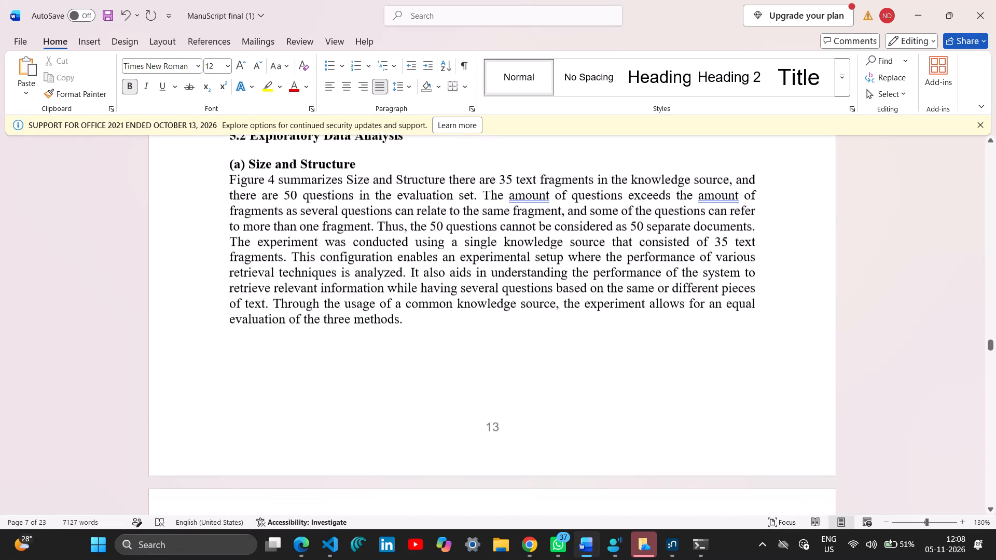
pyautogui.scroll(-1, 274, 264)
pyautogui.scroll(5, 274, 264)
pyautogui.scroll(-2, 274, 264)
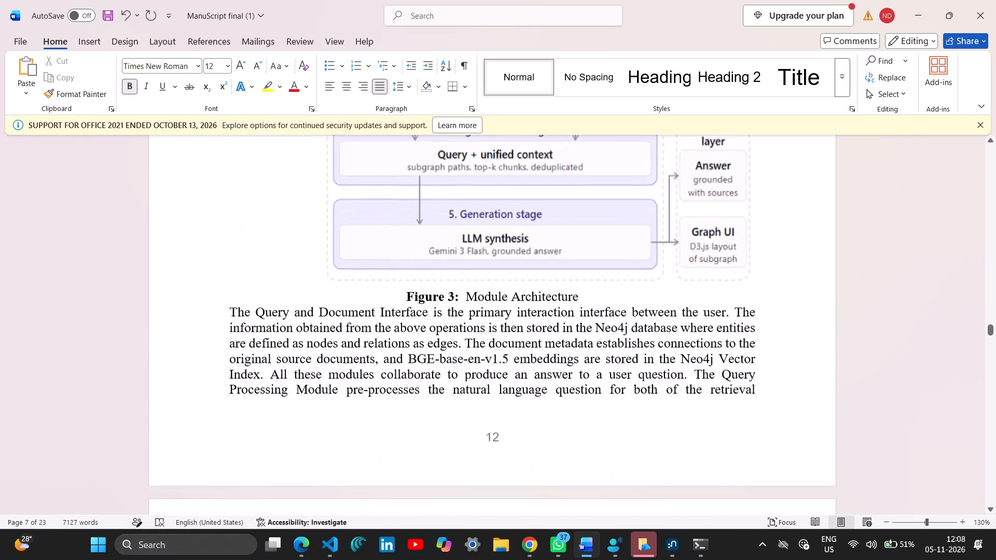
pyautogui.scroll(-5, 274, 264)
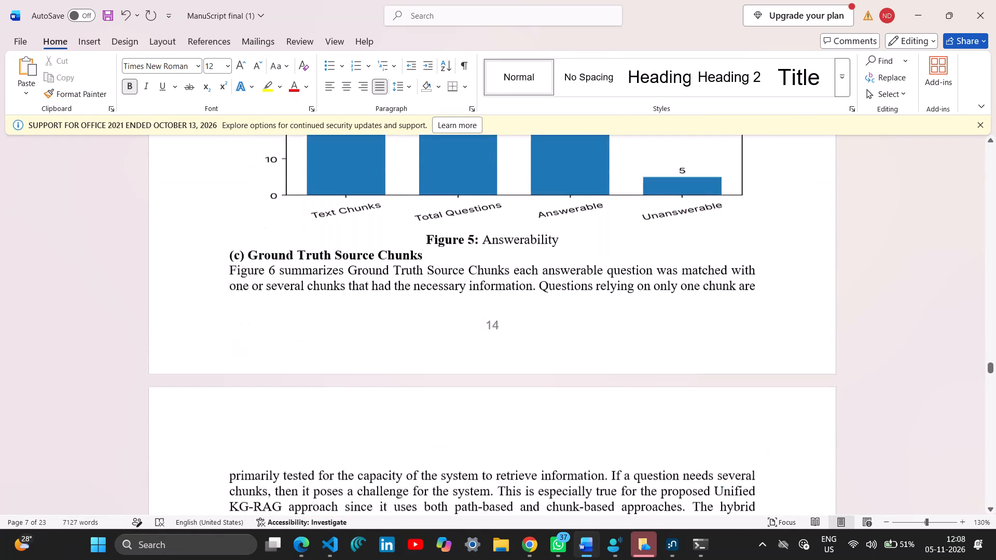
pyautogui.scroll(-4, 274, 264)
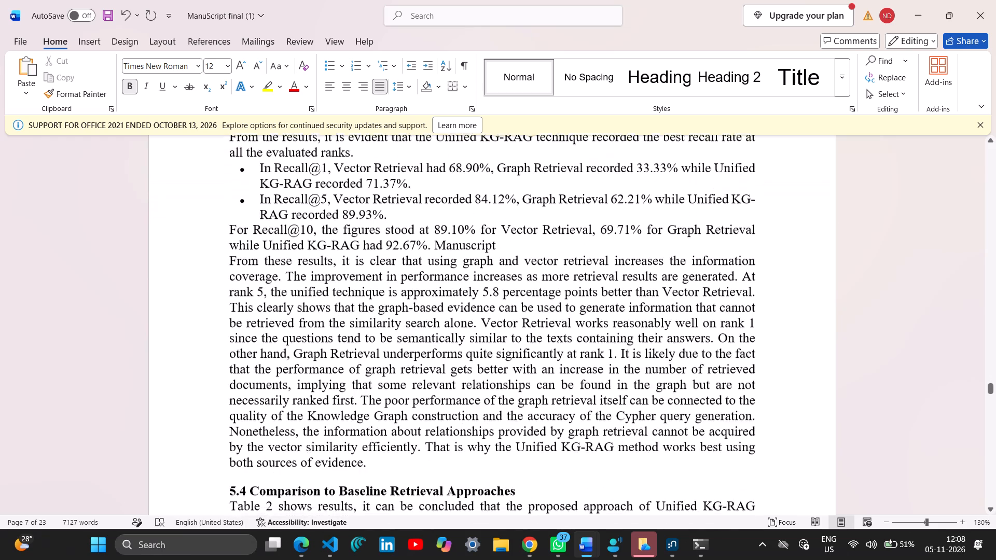
pyautogui.scroll(-6, 274, 264)
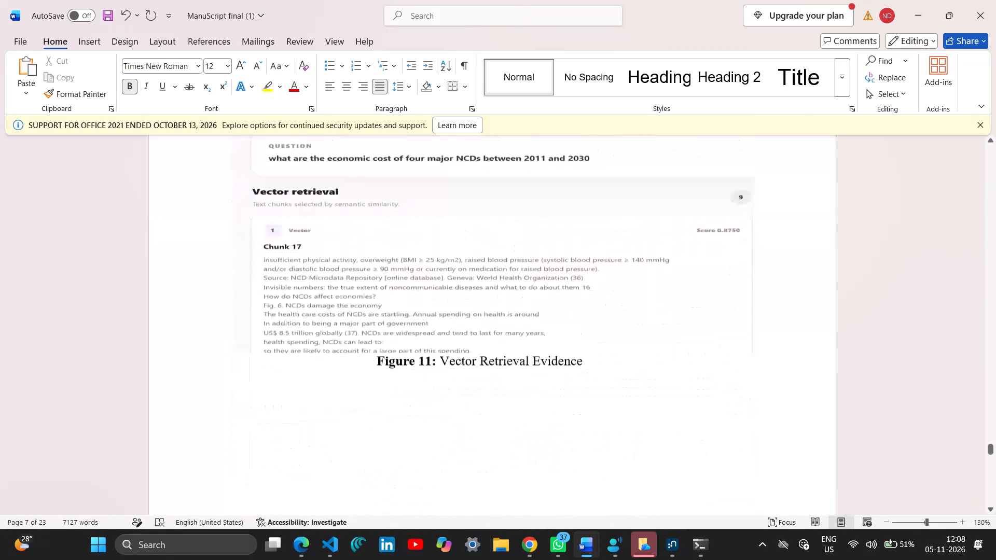
# Review the remaining manuscript from the Figure 11 vector retrieval evidence through the conclusion, future work and references.
pyautogui.scroll(-3, 274, 264)
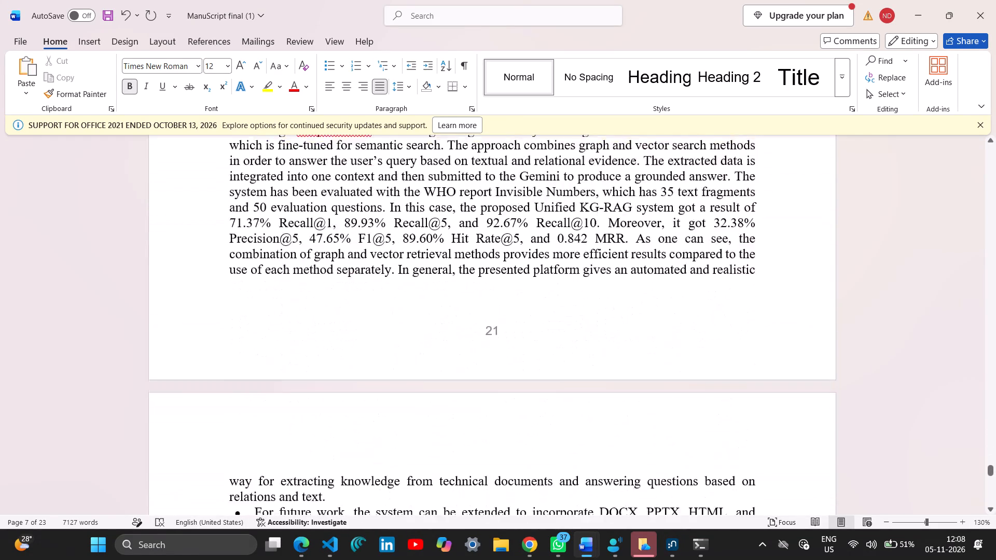
pyautogui.scroll(-5, 274, 264)
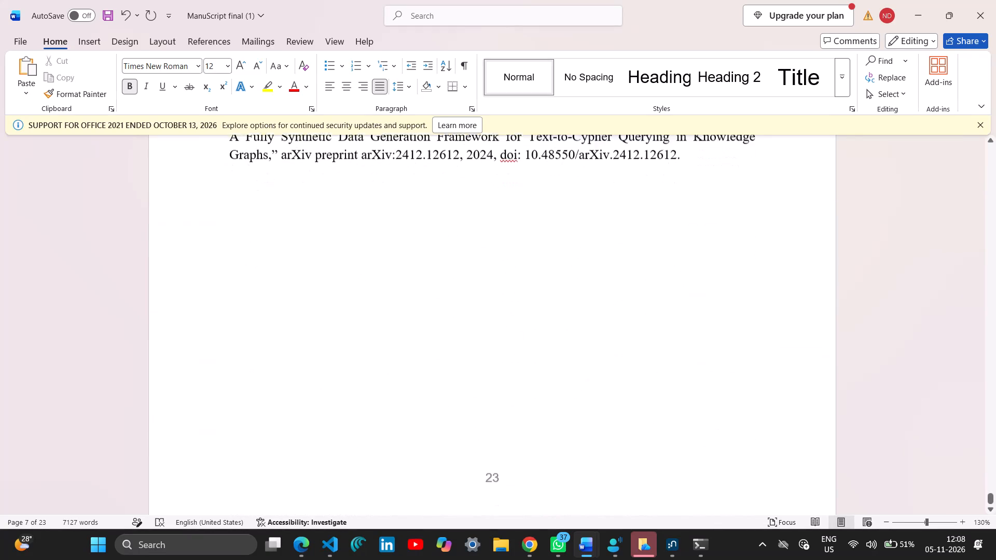
pyautogui.scroll(-2, 274, 264)
# Save the manuscript document.
pyautogui.hotkey('ctrl', 's')
pyautogui.hotkey('ctrl', 's')
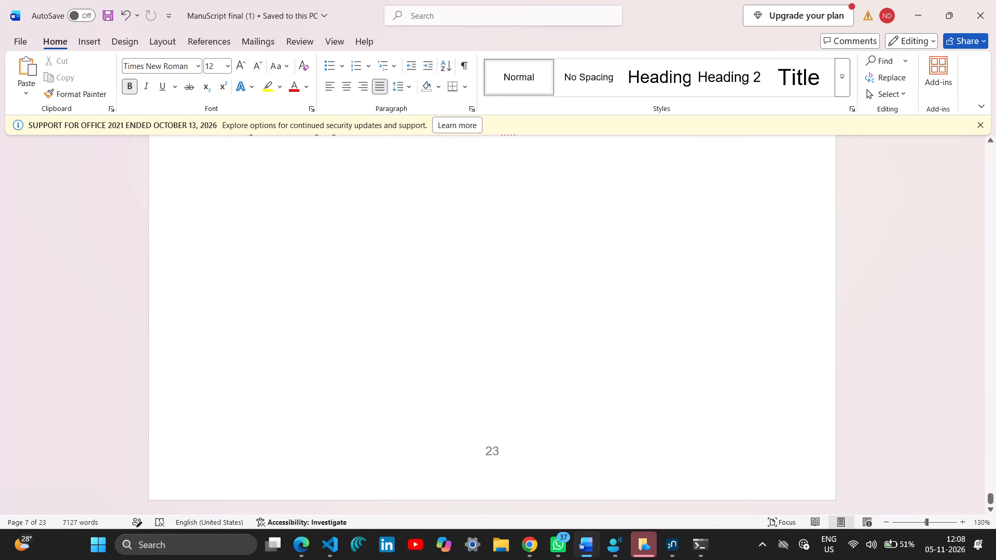
pyautogui.click(23, 34)
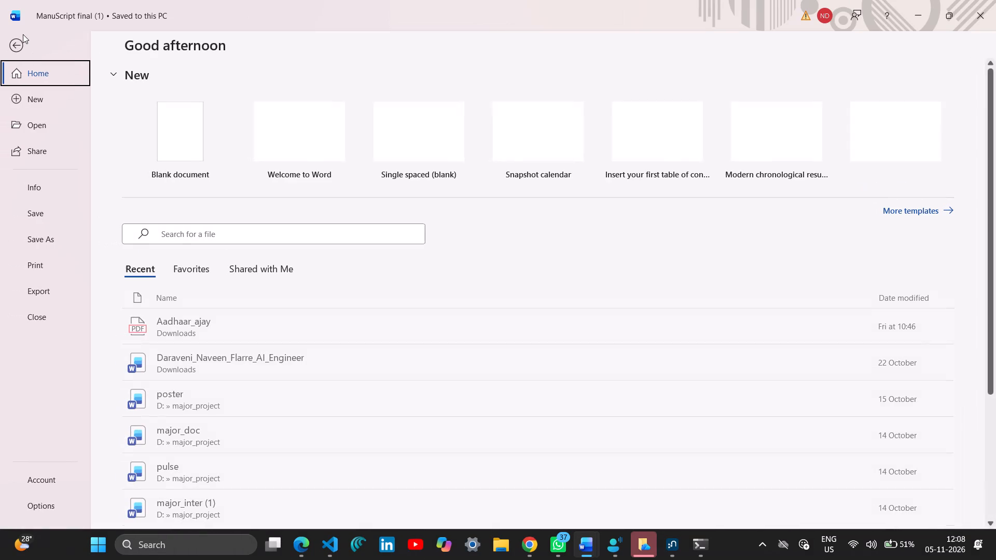
pyautogui.click(37, 216)
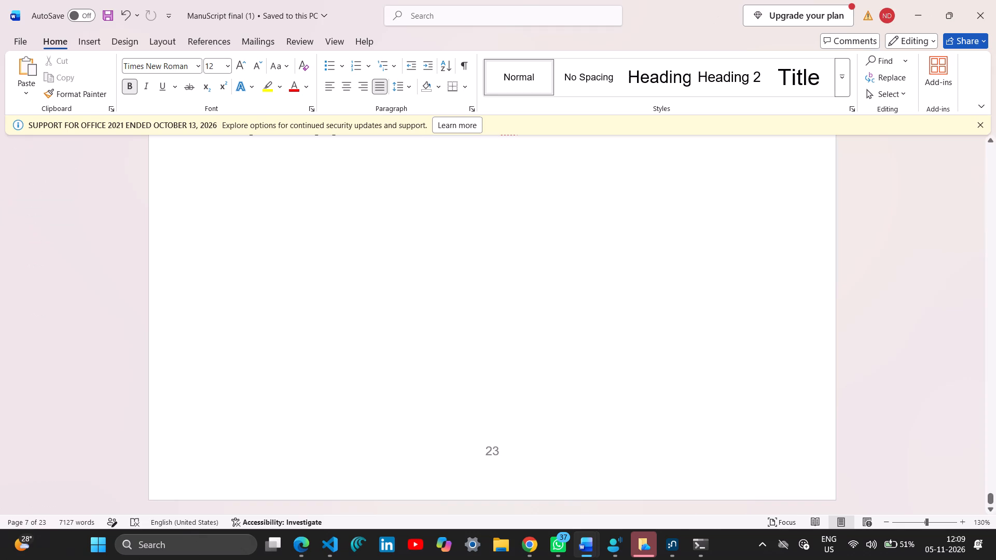
# Print all pages of the manuscript to a PDF named manu in the Telegram Desktop folder, and minimize the document window.
pyautogui.click(18, 45)
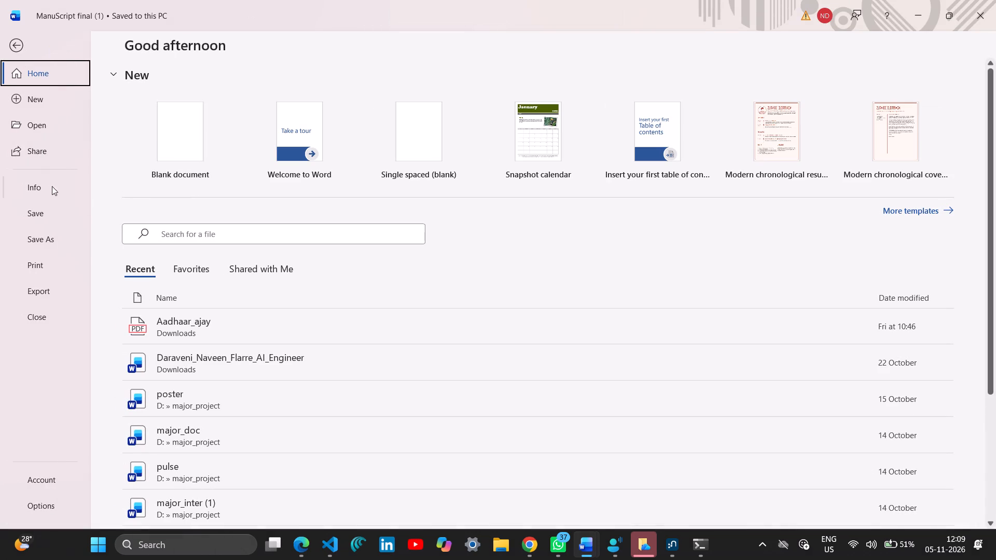
pyautogui.click(45, 265)
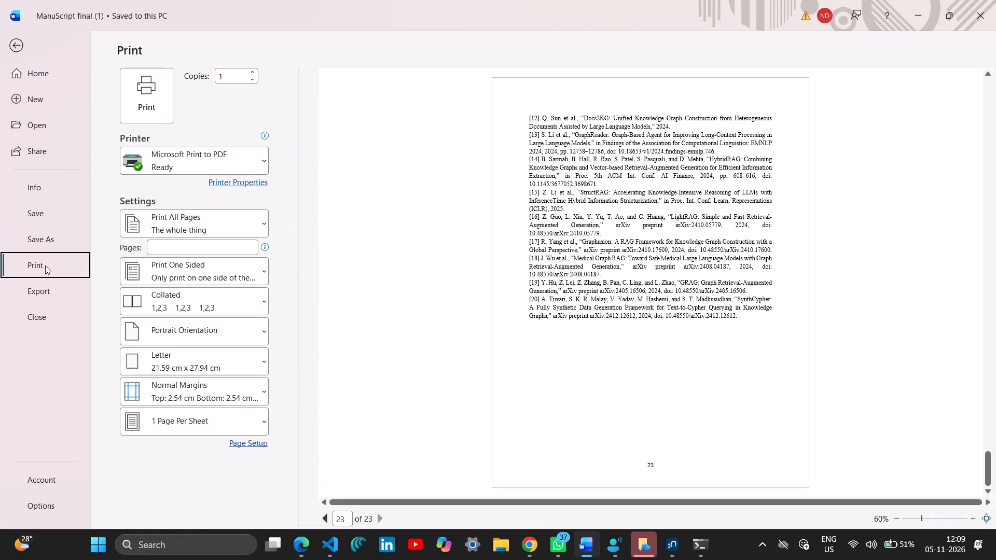
pyautogui.click(147, 93)
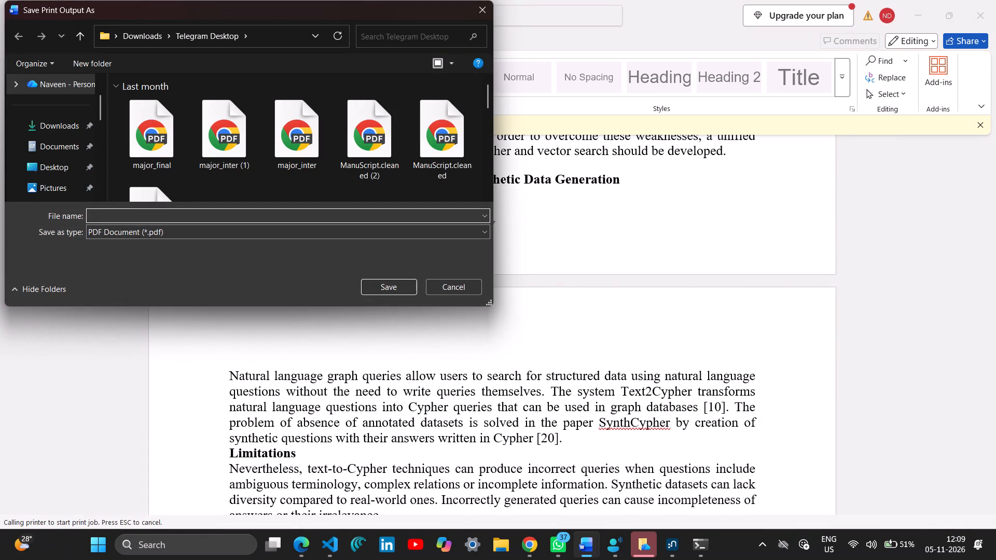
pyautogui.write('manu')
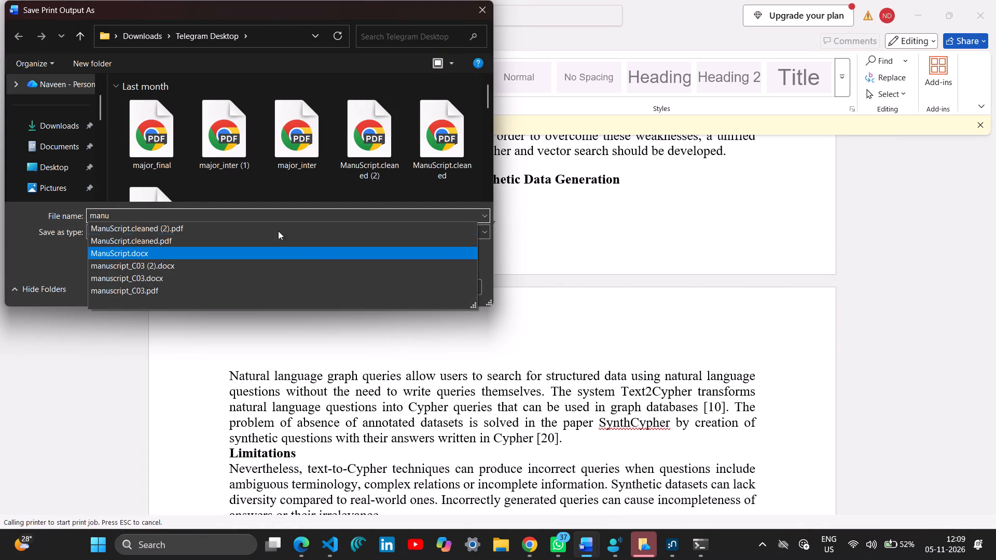
pyautogui.click(154, 208)
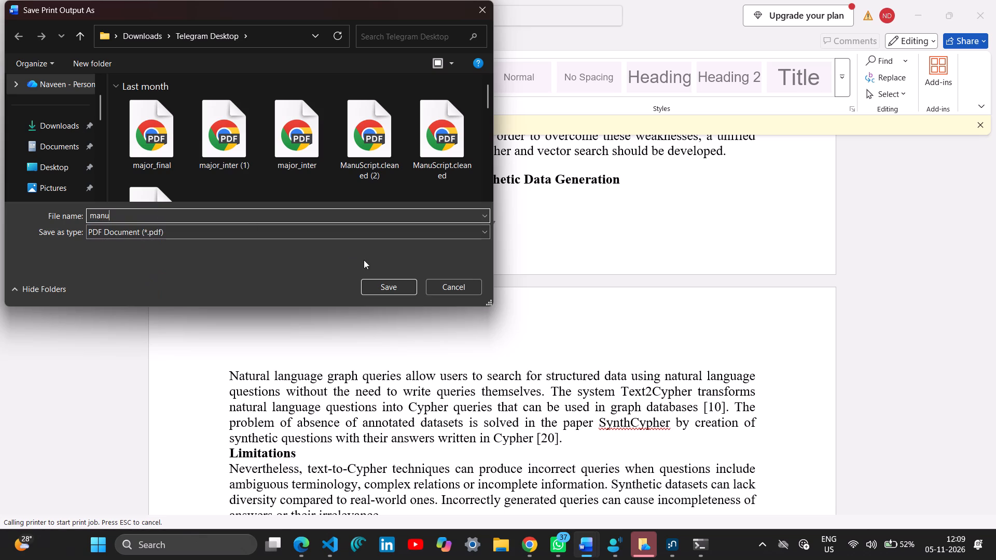
pyautogui.click(391, 283)
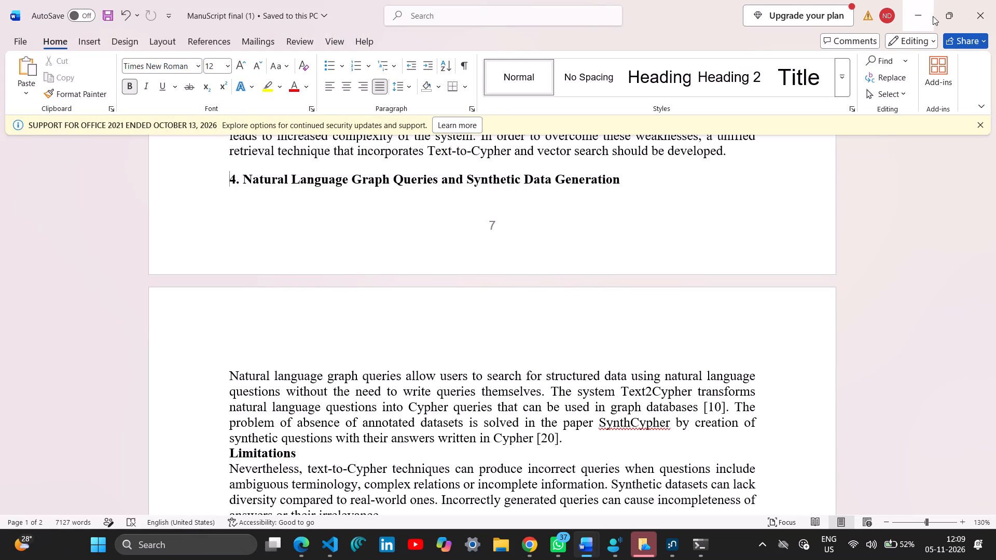
pyautogui.click(910, 8)
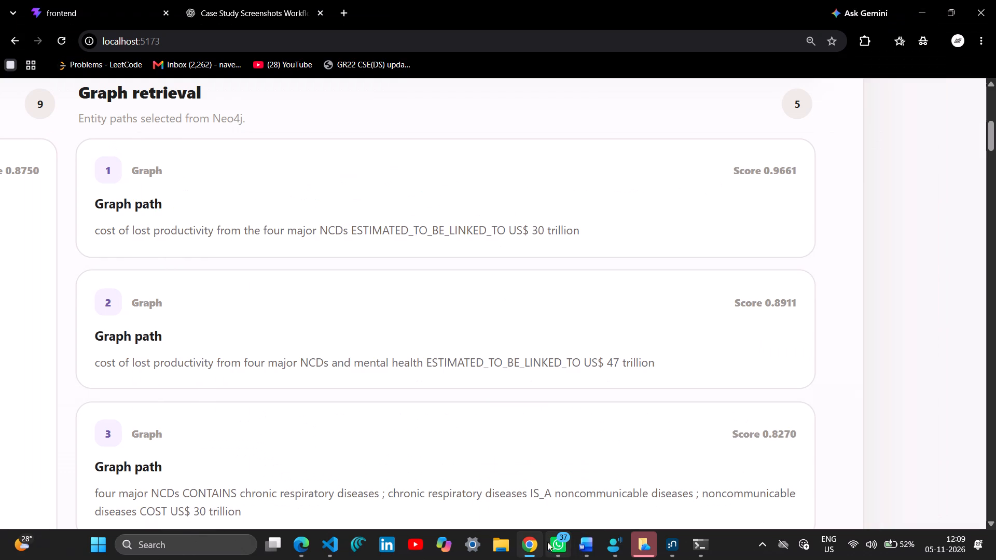
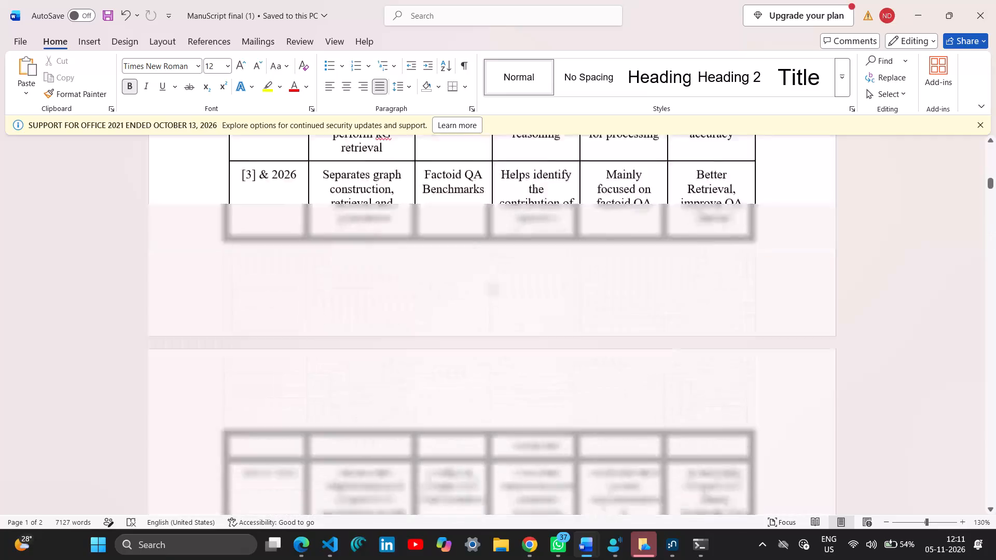
# Delete the trailing comma after "Department of Data Science" in the title page's author line and save the manuscript.
pyautogui.scroll(11, 501, 389)
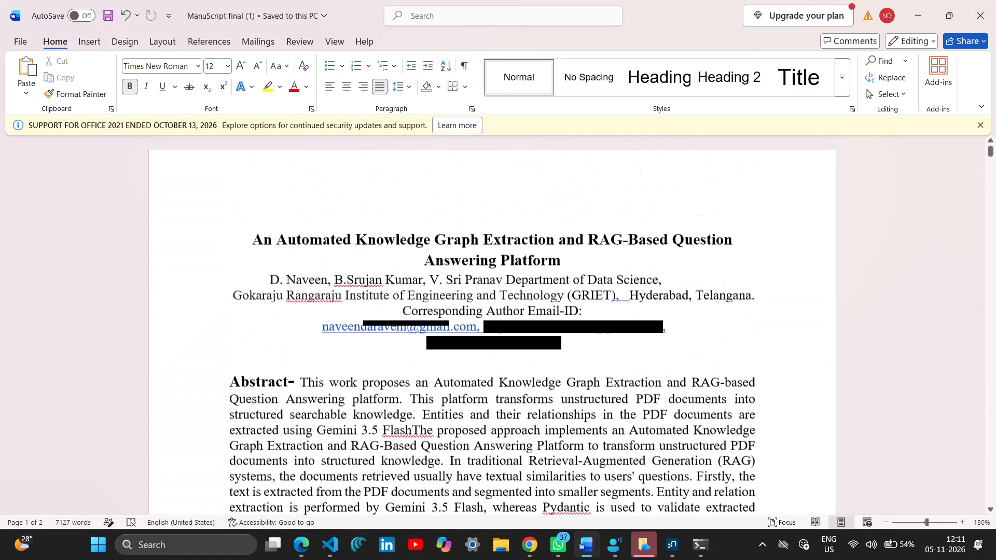
pyautogui.scroll(5, 501, 389)
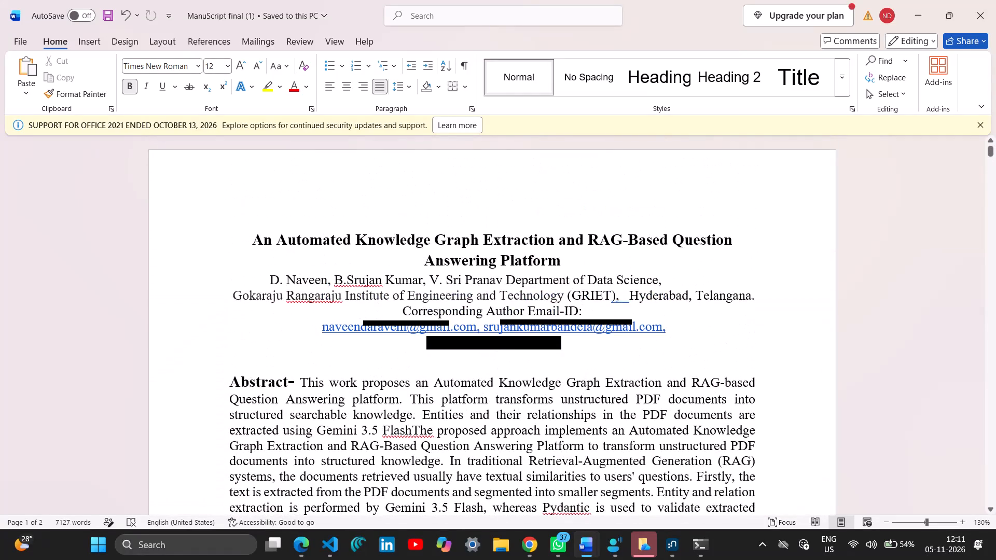
pyautogui.click(665, 281)
pyautogui.press('BackSpace')
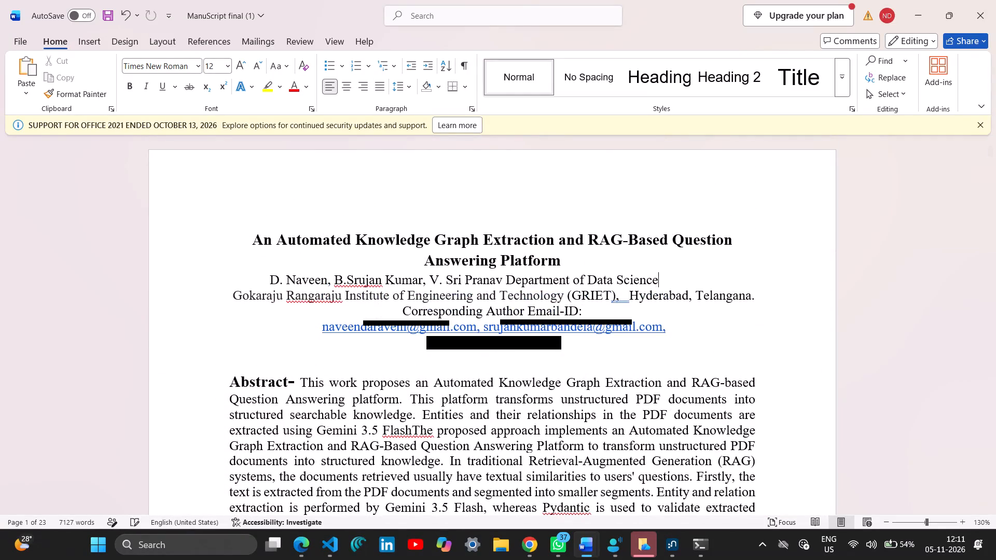
pyautogui.hotkey('ctrl', 's')
pyautogui.hotkey('ctrl', 's')
# Export the manuscript as a PDF with the file name ManuScript11 in the 2026-45 folder.
pyautogui.click(24, 40)
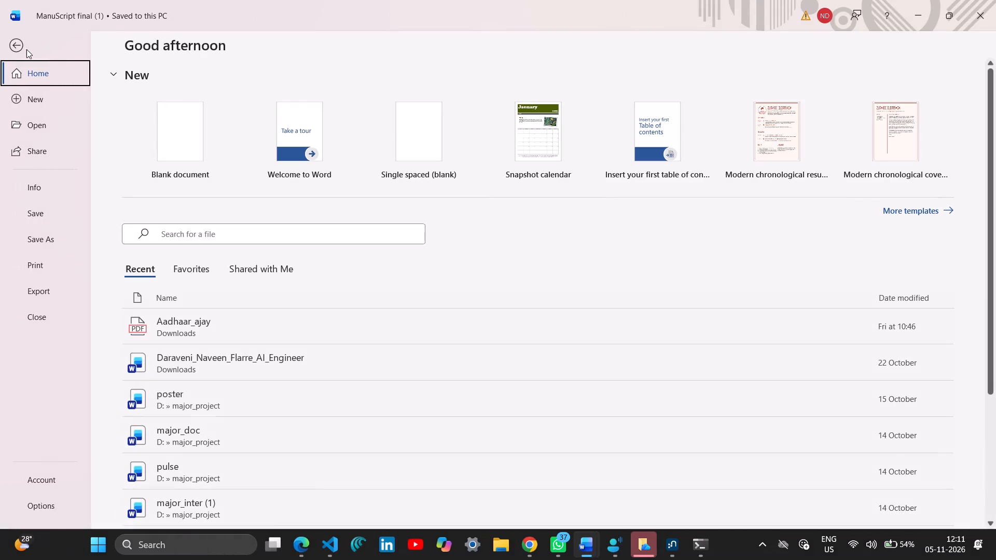
pyautogui.click(38, 288)
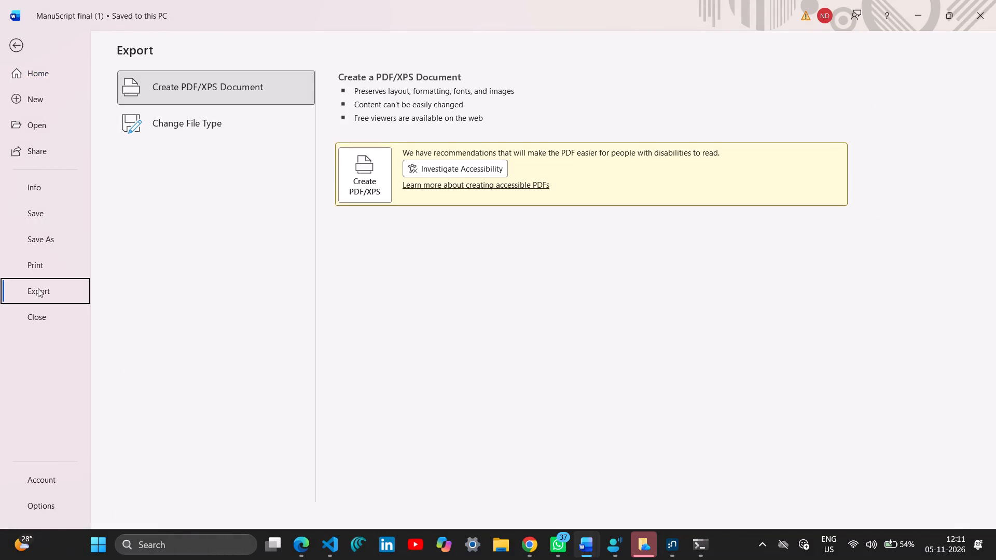
pyautogui.click(378, 174)
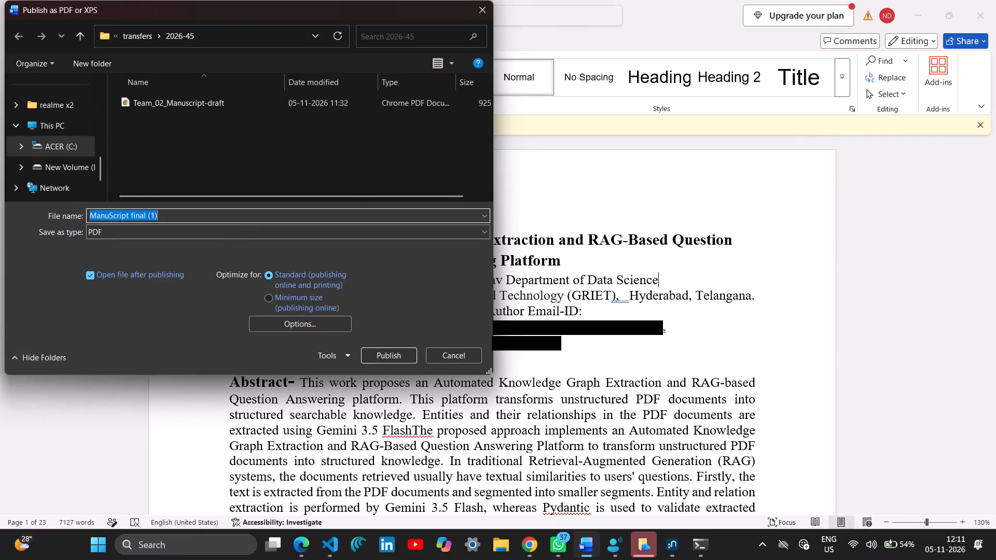
pyautogui.click(205, 216)
pyautogui.press('BackSpace')
pyautogui.press('BackSpace')
pyautogui.press('BackSpace')
pyautogui.press('BackSpace')
pyautogui.press('BackSpace')
pyautogui.press('BackSpace')
pyautogui.press('BackSpace')
pyautogui.press('BackSpace')
pyautogui.press('BackSpace')
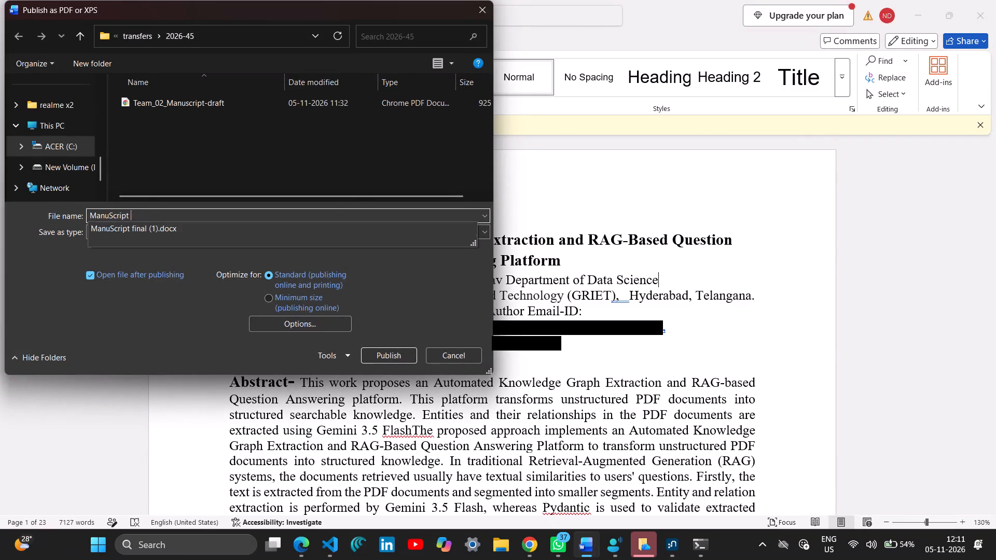
pyautogui.press('BackSpace')
pyautogui.press('BackSpace')
pyautogui.press('t')
pyautogui.press('space')
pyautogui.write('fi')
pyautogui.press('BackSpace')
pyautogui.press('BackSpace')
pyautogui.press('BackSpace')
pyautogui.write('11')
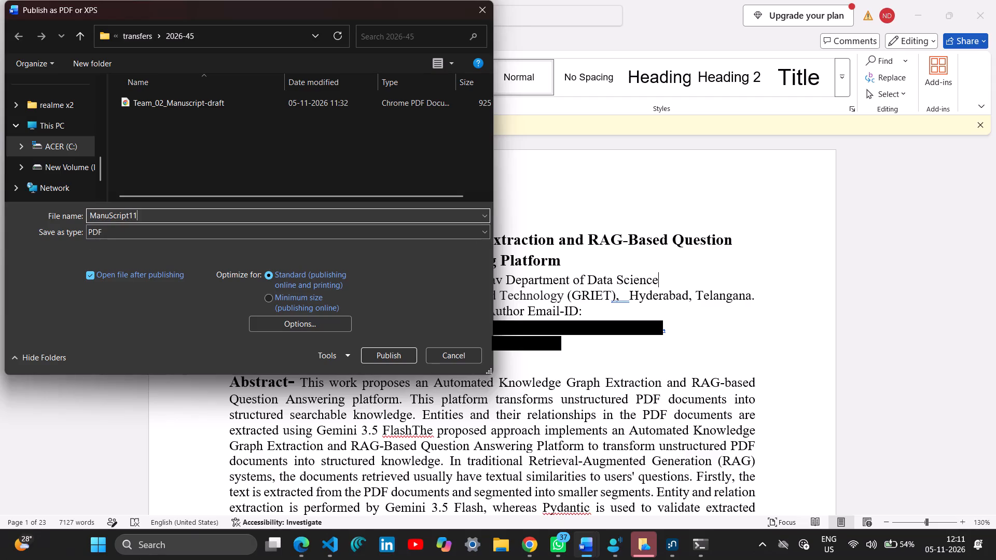
# Change the PDF's file name to ManuScriptlast and publish it to the Downloads folder.
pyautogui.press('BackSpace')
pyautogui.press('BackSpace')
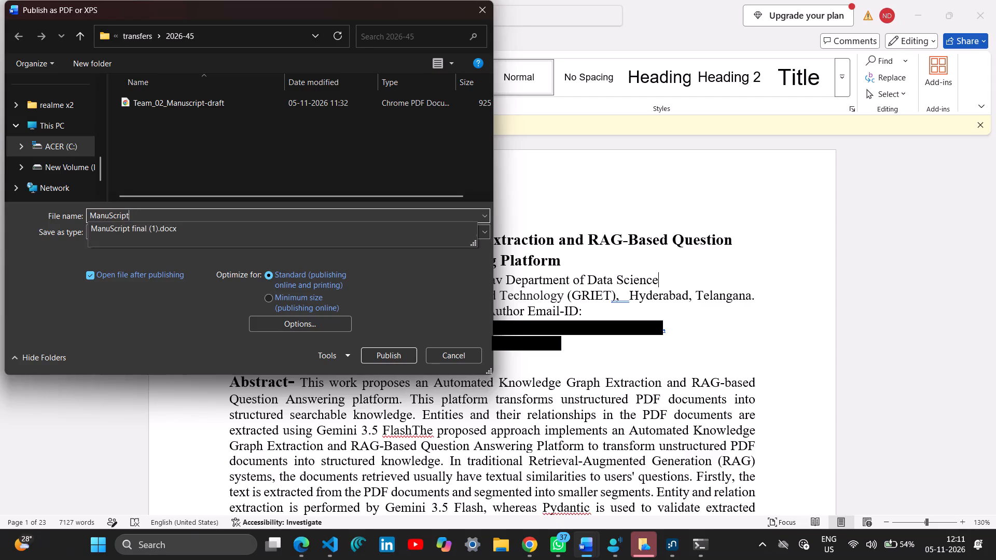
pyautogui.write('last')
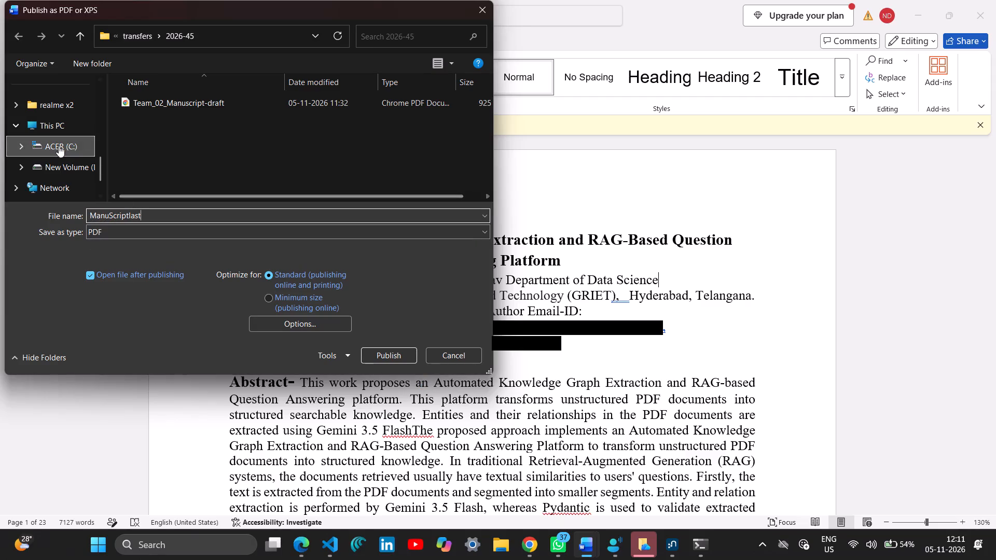
pyautogui.scroll(-1, 59, 146)
pyautogui.scroll(2, 65, 113)
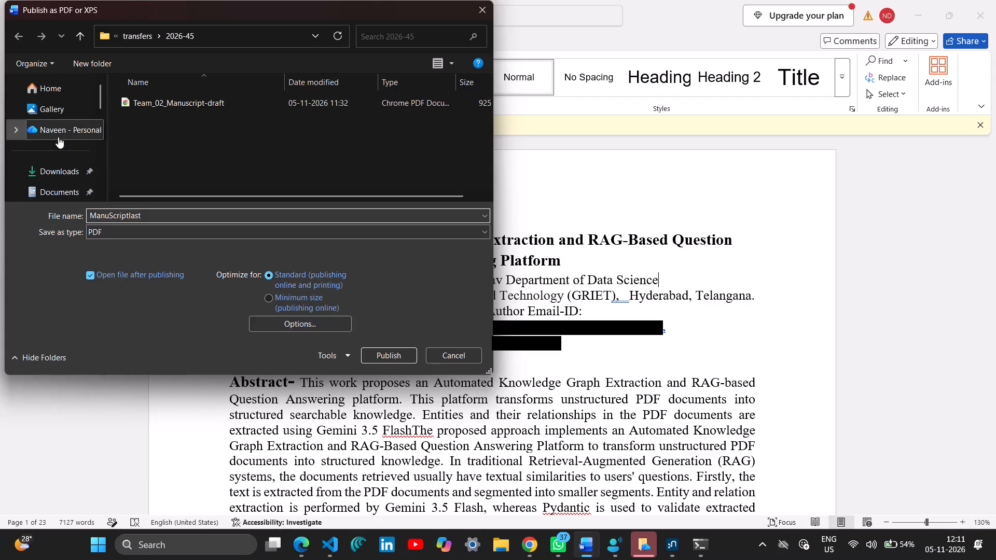
pyautogui.click(49, 169)
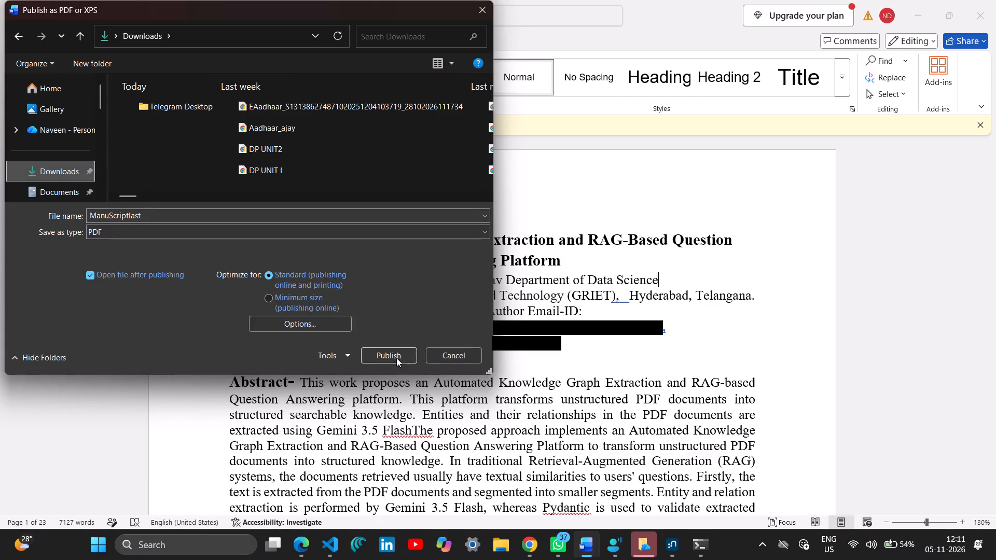
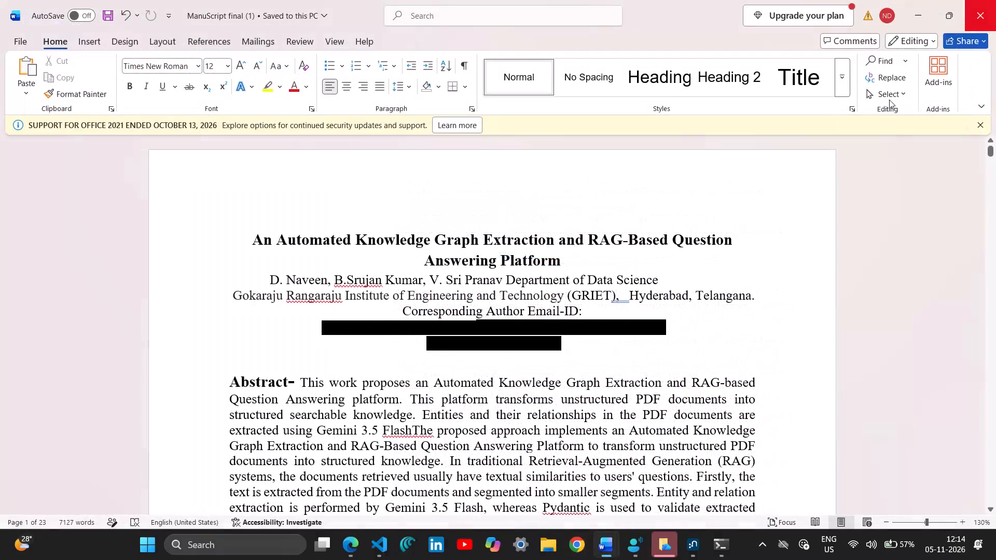
# Search the computer for "kur" and open the best match.
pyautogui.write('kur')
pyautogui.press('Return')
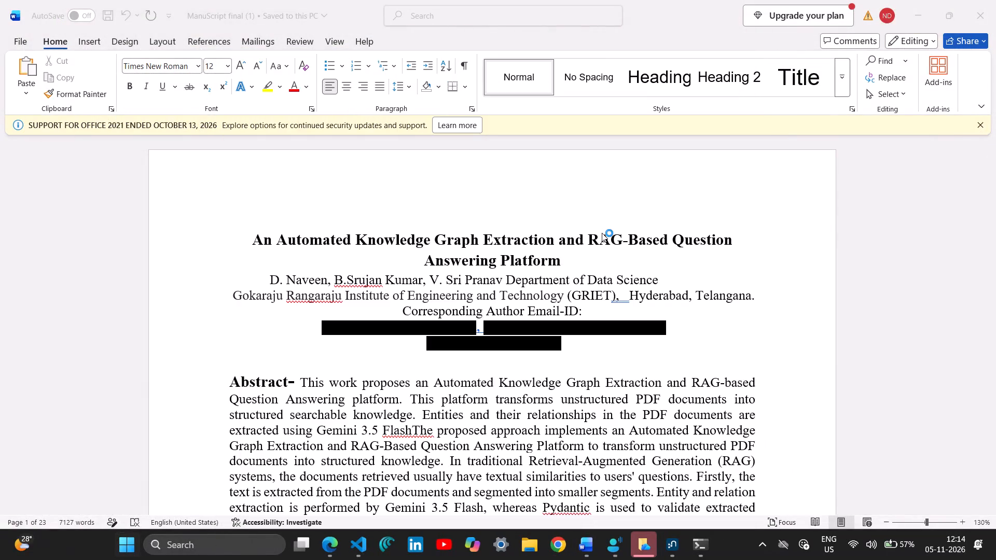
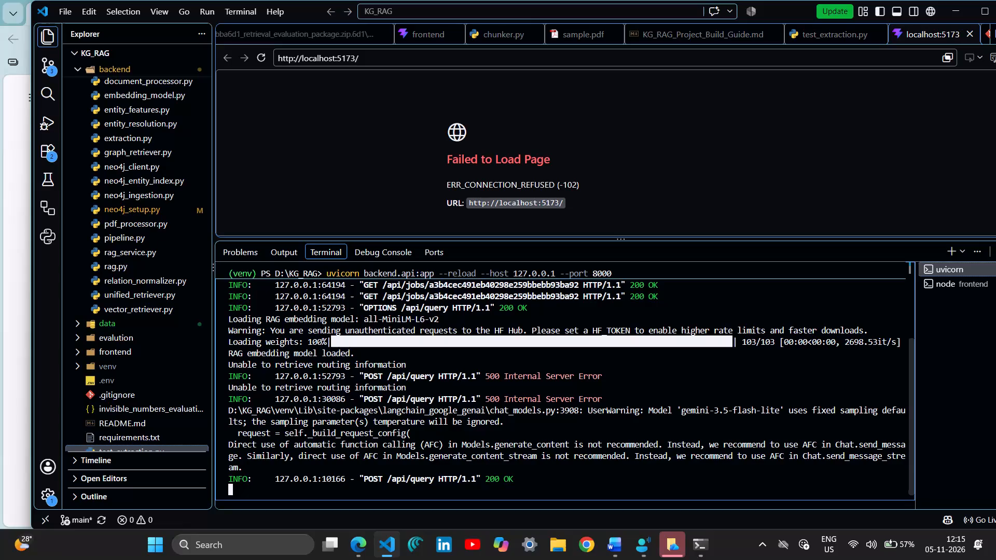
# Stop the uvicorn backend server running on port 8000 in the KG_RAG project's terminal in Visual Studio Code.
pyautogui.hotkey('ctrl', 'c')
pyautogui.hotkey('ctrl', 'c')
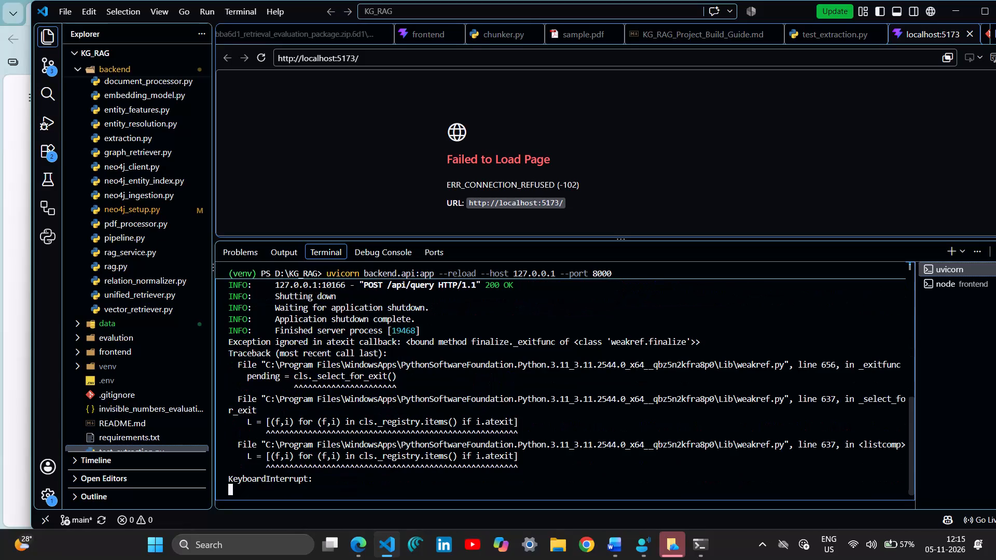
# Stop the frontend development server started with npm run dev in the frontend terminal.
pyautogui.click(952, 283)
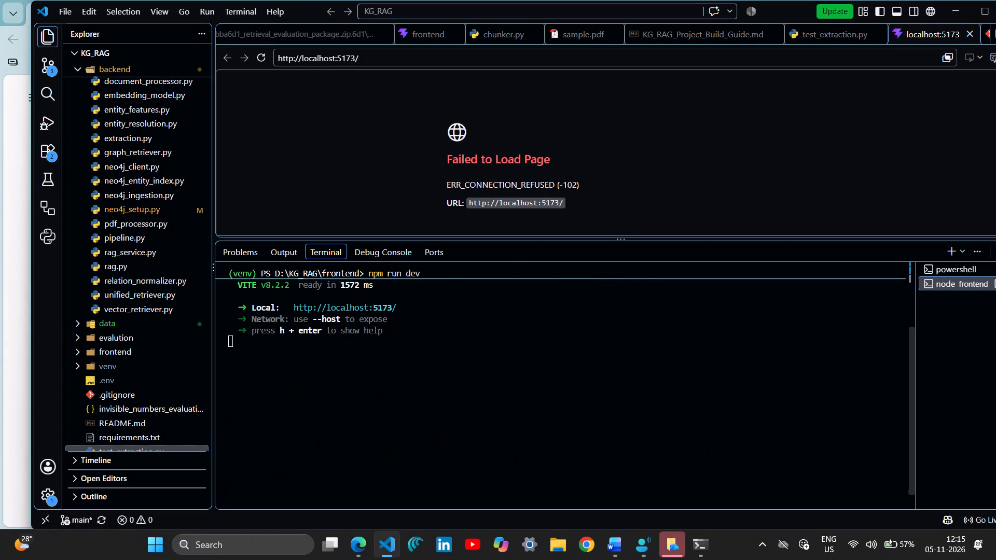
pyautogui.hotkey('ctrl', 'c')
pyautogui.hotkey('ctrl', 'c')
pyautogui.click(262, 354)
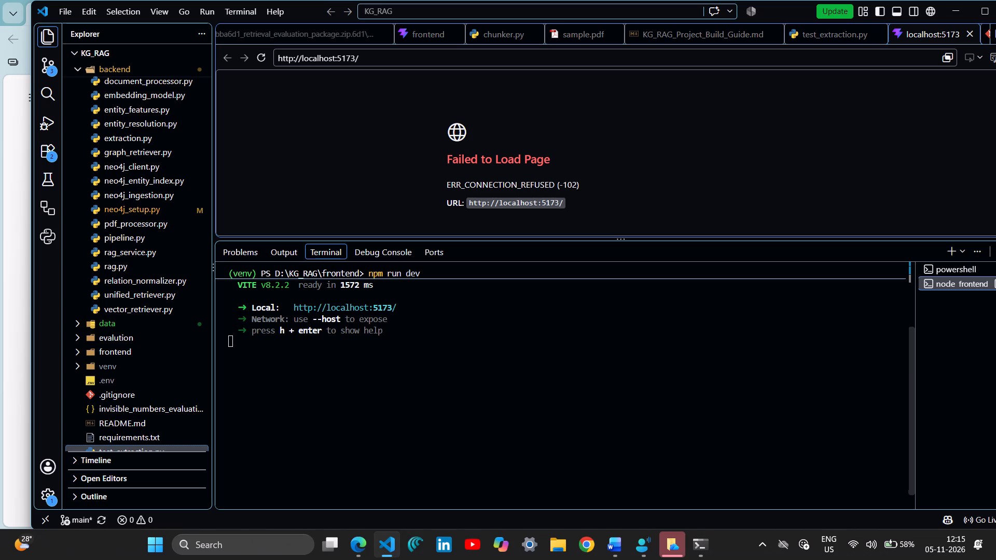
pyautogui.hotkey('ctrl', 'c')
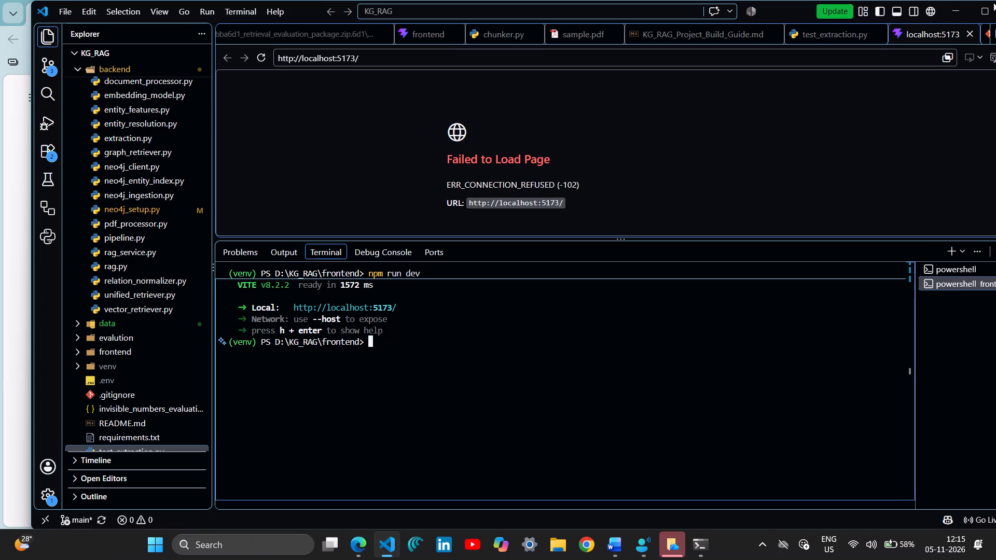
# Close the KG_RAG project window and the Microsoft Edge window behind it.
pyautogui.click(995, 10)
pyautogui.doubleClick(979, 11)
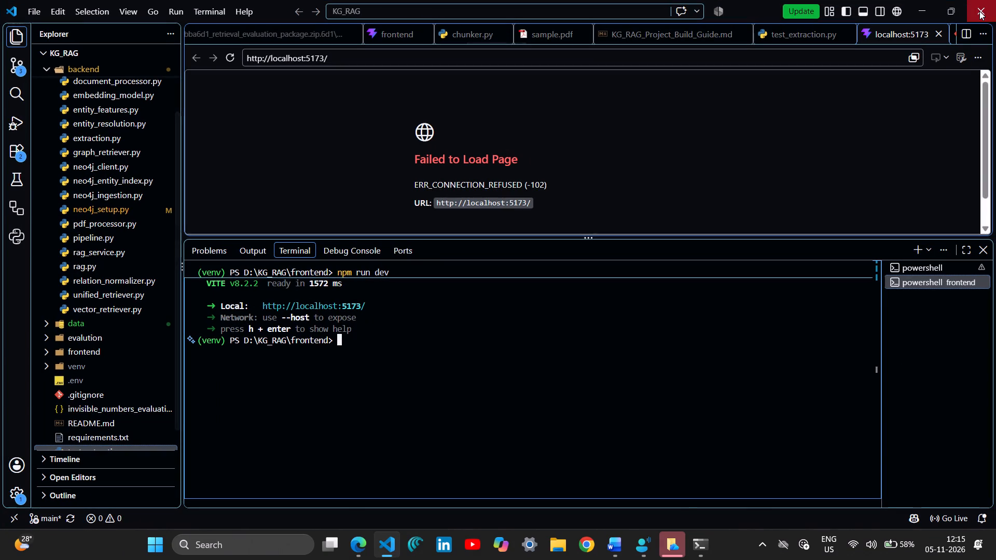
pyautogui.click(979, 11)
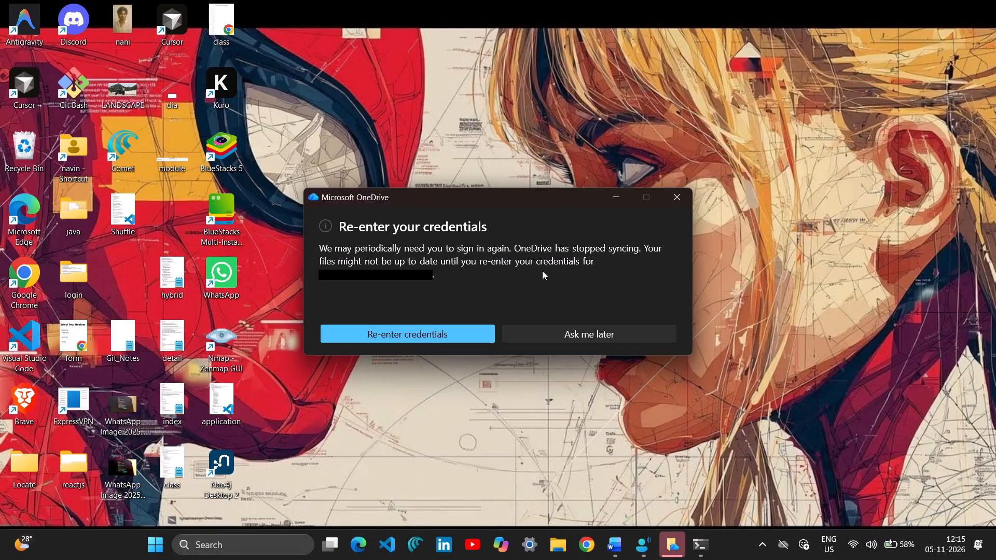
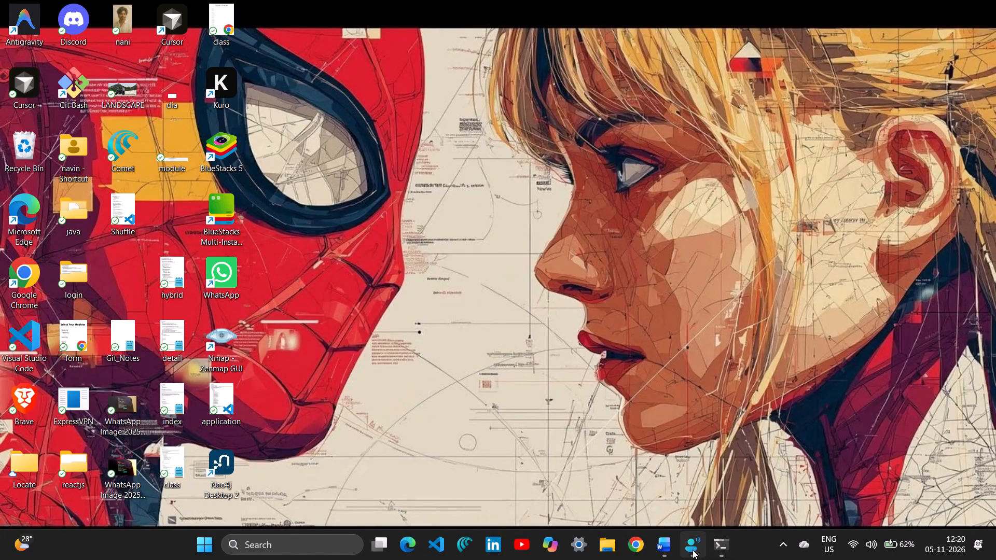
# Close the Voice access window.
pyautogui.click(754, 430)
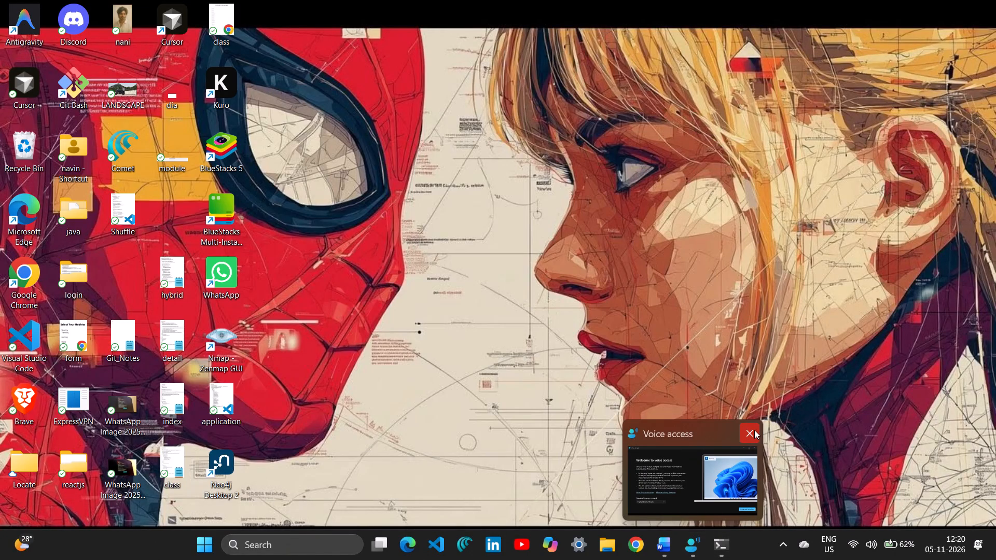
pyautogui.doubleClick(754, 430)
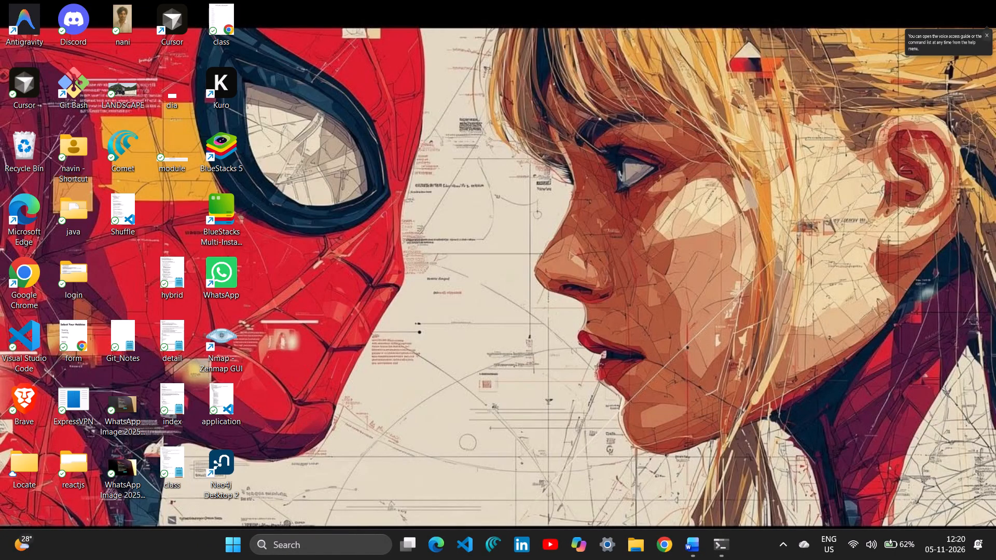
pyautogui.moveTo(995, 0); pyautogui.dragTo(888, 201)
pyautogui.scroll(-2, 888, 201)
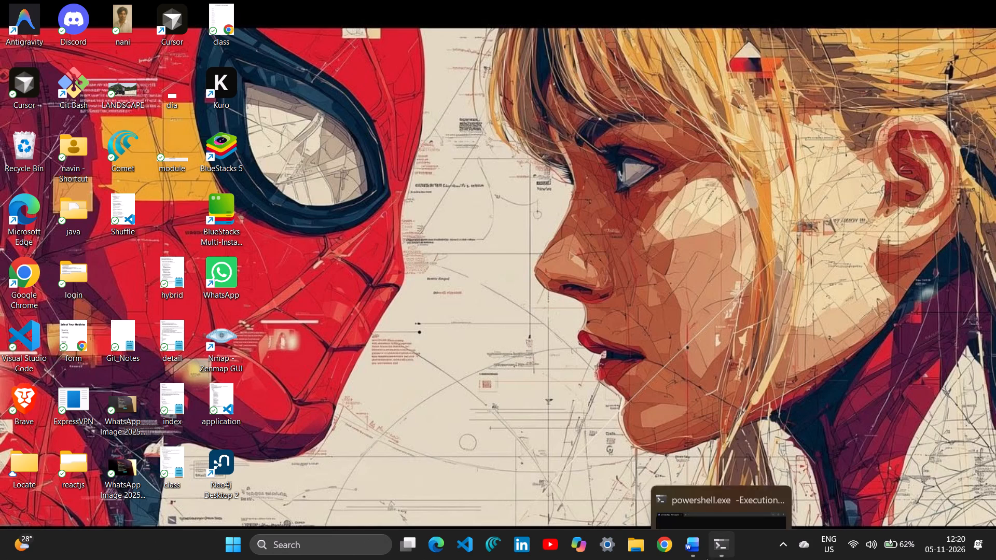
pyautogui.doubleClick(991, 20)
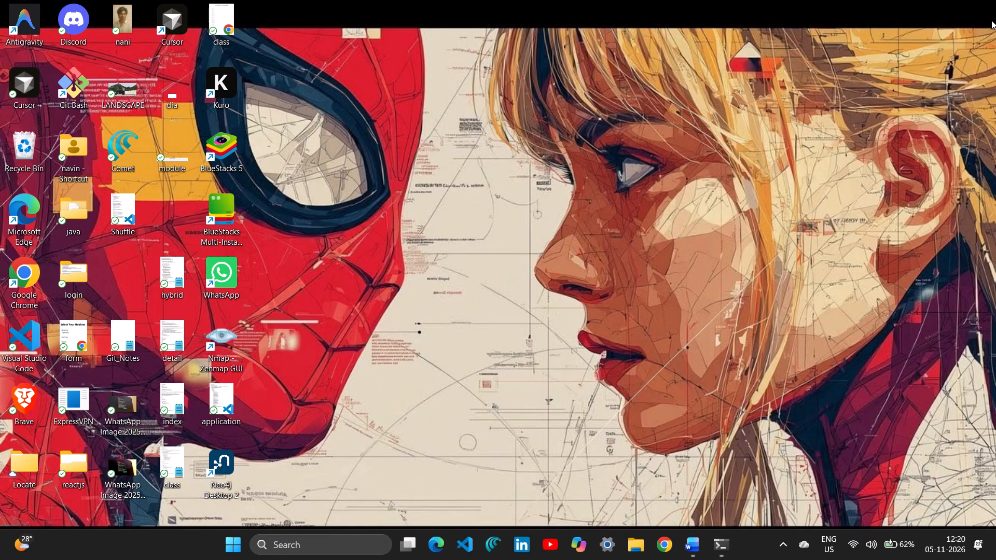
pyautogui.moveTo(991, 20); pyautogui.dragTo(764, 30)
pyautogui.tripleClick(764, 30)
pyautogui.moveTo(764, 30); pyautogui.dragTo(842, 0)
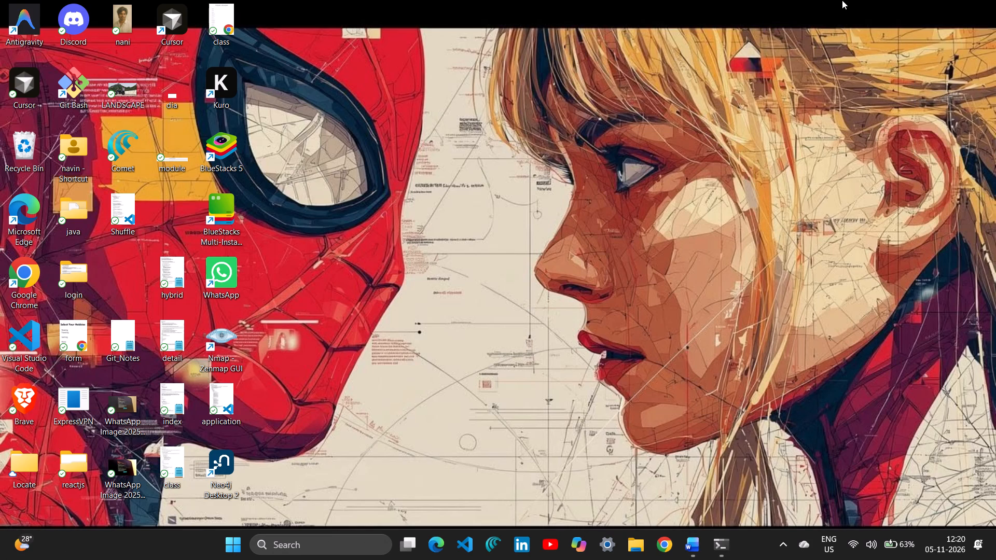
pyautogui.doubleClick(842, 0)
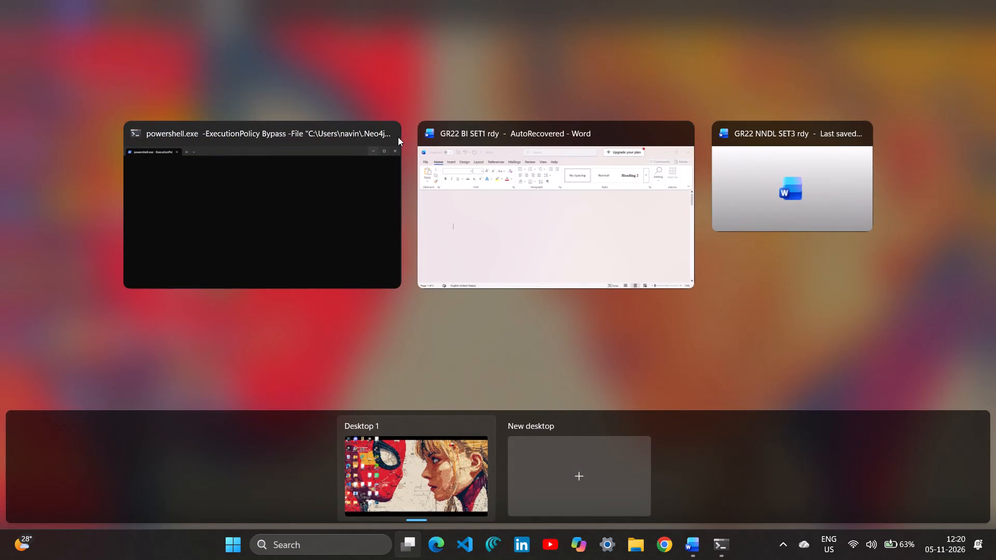
# Close the PowerShell window running the Neo4j script.
pyautogui.click(391, 134)
# Close the auto-recovered Word document "GR22 BI SET1 rdy" without saving its changes.
pyautogui.click(544, 135)
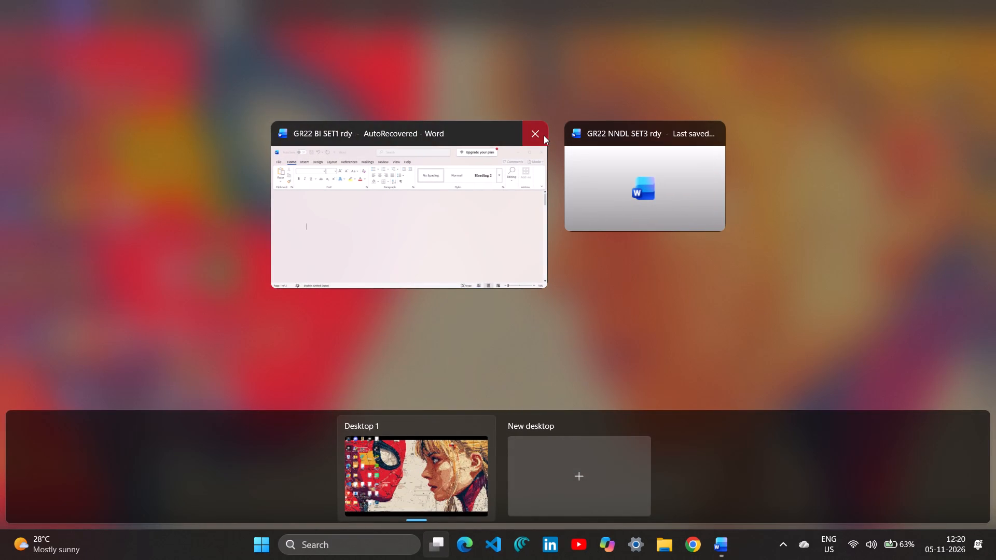
pyautogui.click(530, 131)
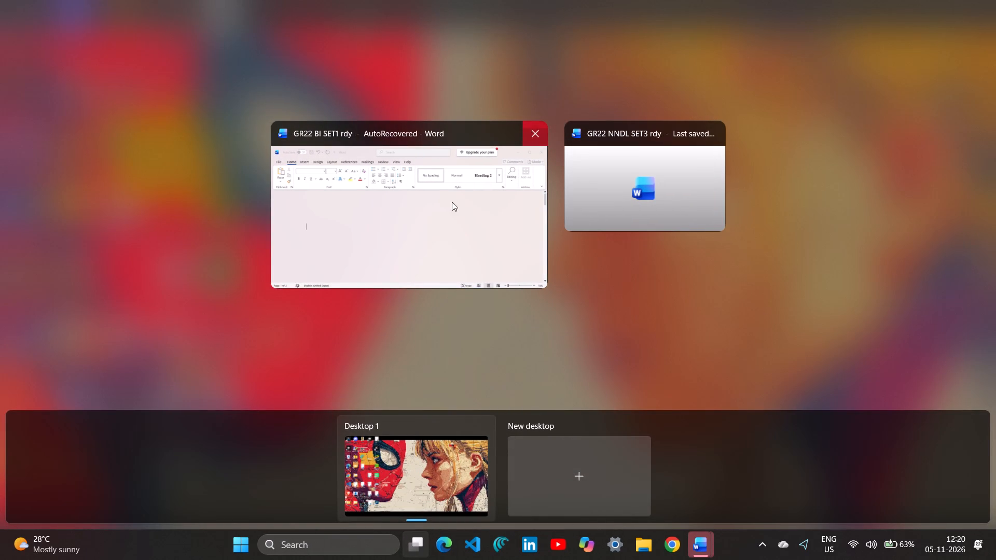
pyautogui.click(452, 202)
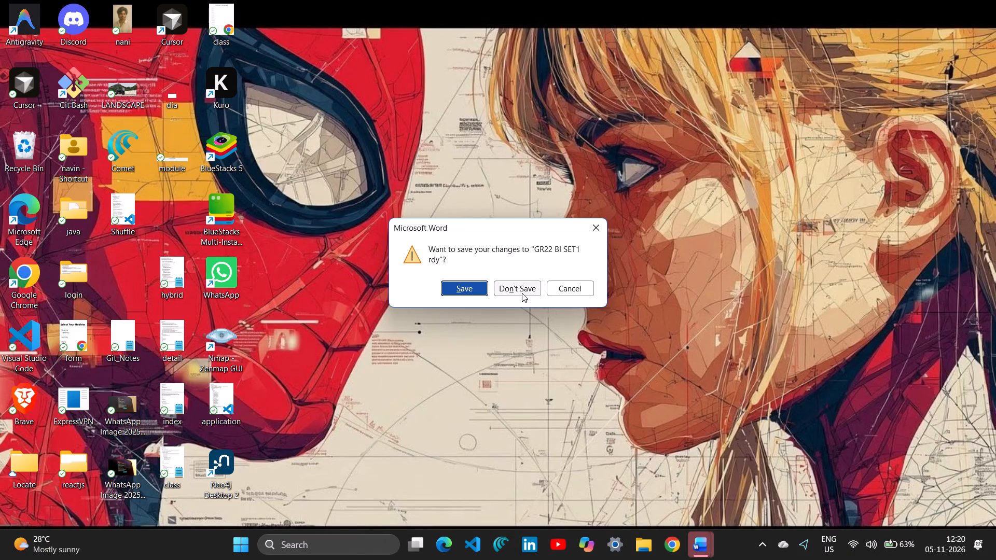
pyautogui.click(522, 292)
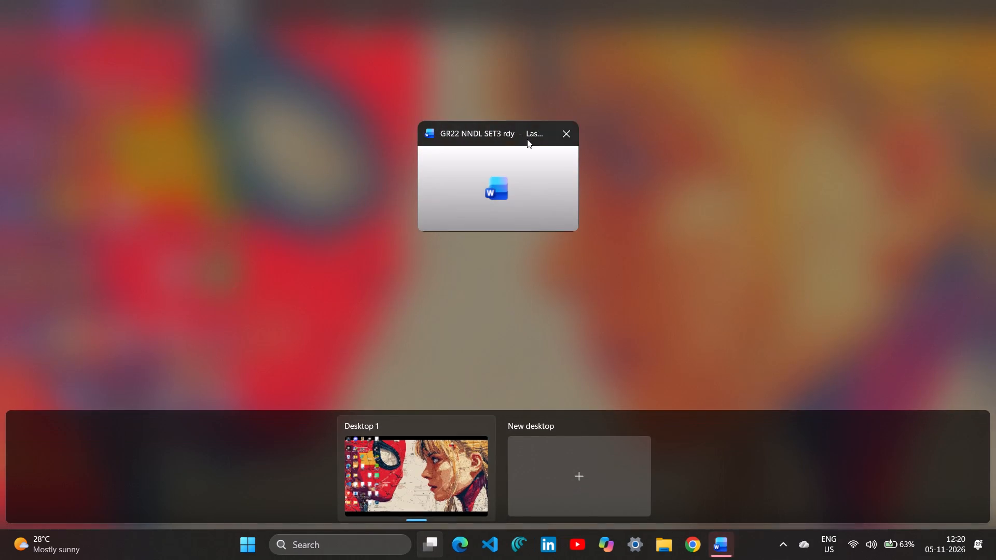
# Close the remaining Word document "GR22 NNDL SET3 rdy".
pyautogui.click(570, 141)
pyautogui.doubleClick(570, 141)
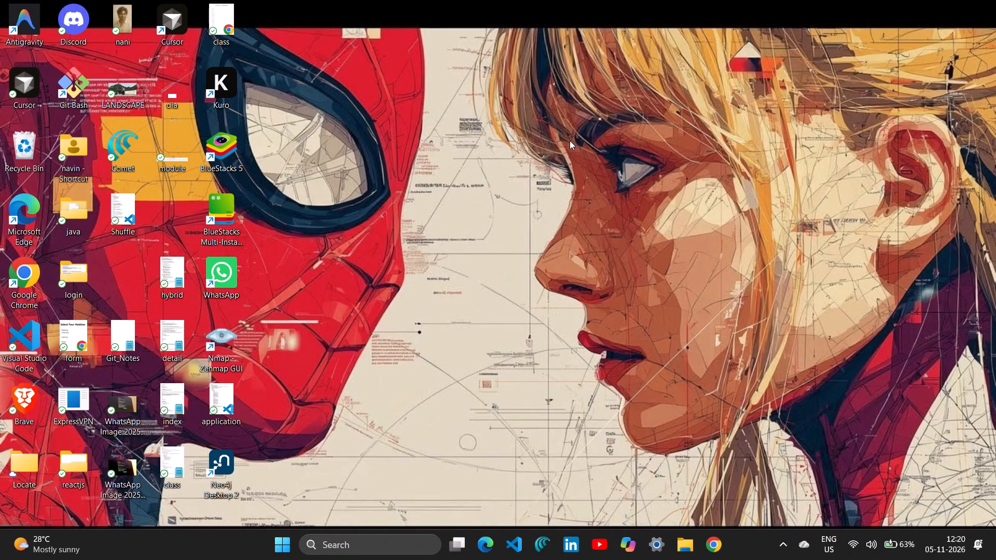
# Open the Shut Down Windows dialog for turning off the PC.
pyautogui.hotkey('alt', 'F4')
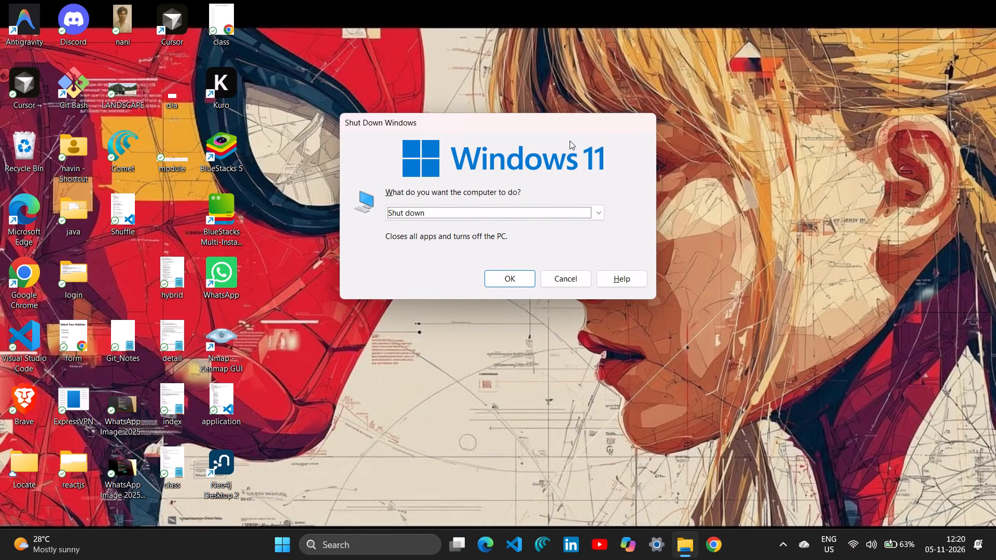